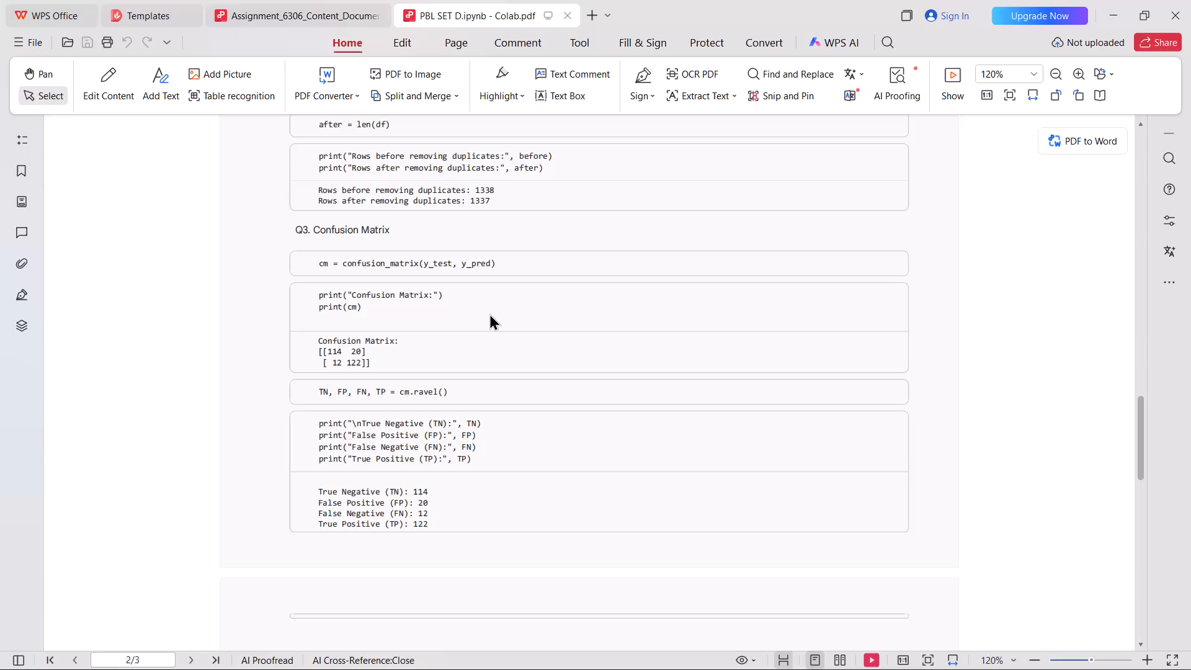
# Review the PBL SET D notebook PDF from the Q3 confusion matrix section back to the start of page 1.
pyautogui.scroll(1, 489, 313)
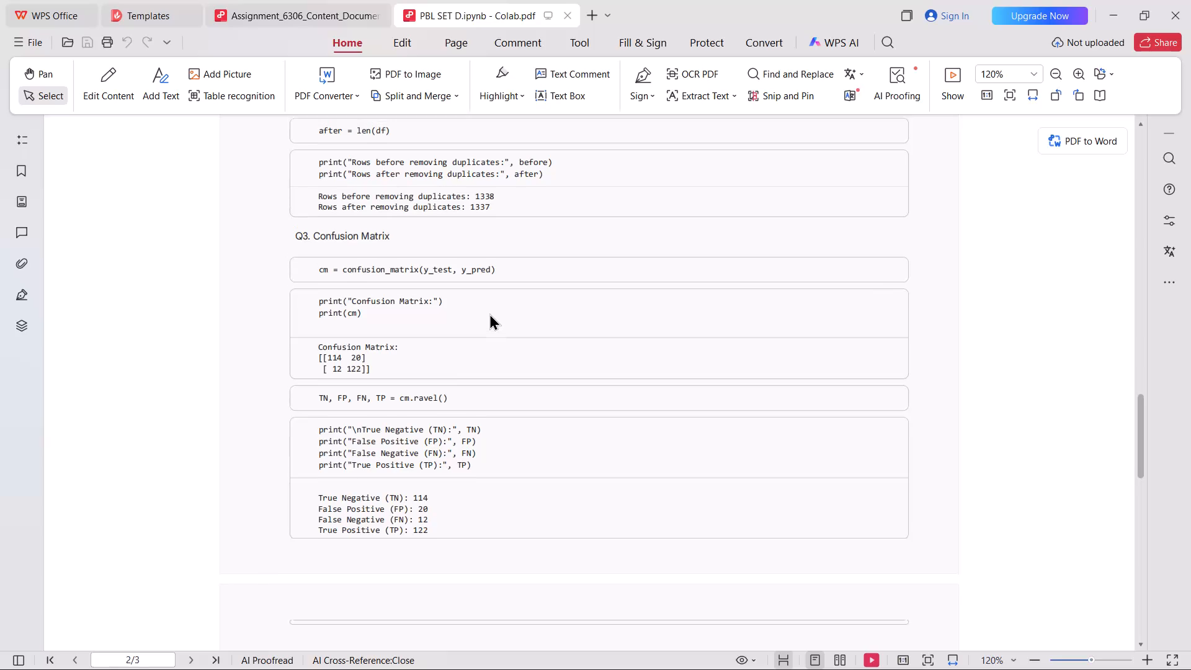
pyautogui.scroll(1, 489, 313)
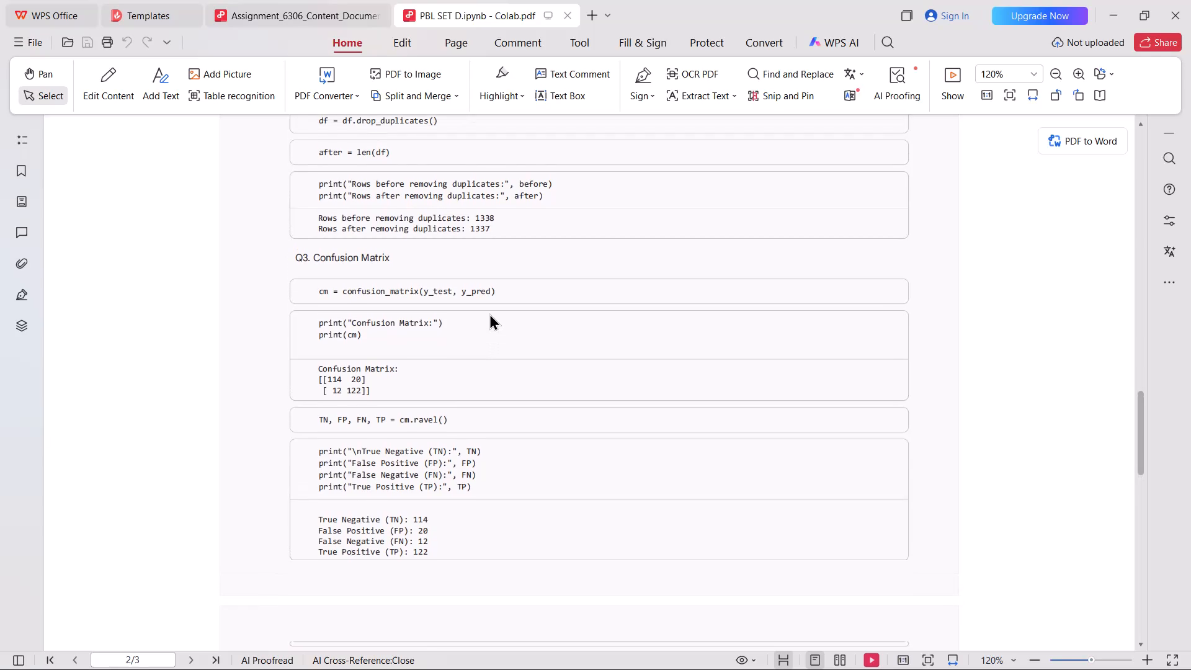
pyautogui.scroll(7, 511, 415)
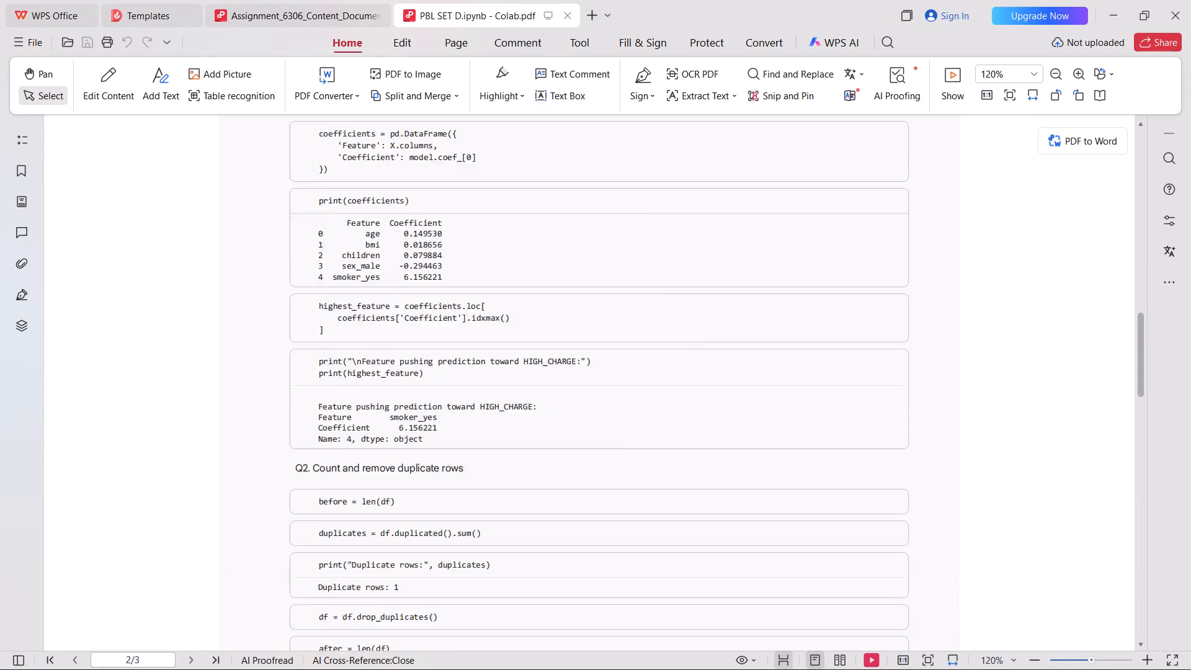
pyautogui.rightClick(515, 432)
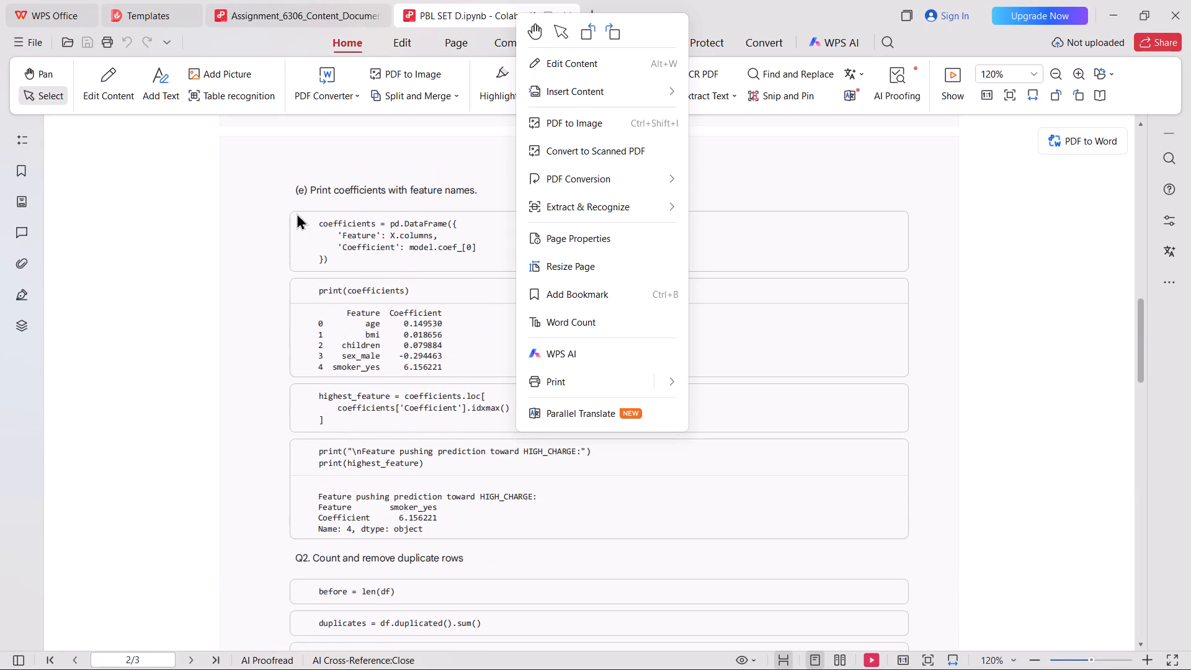
pyautogui.click(261, 211)
pyautogui.scroll(2, 261, 211)
pyautogui.rightClick(265, 231)
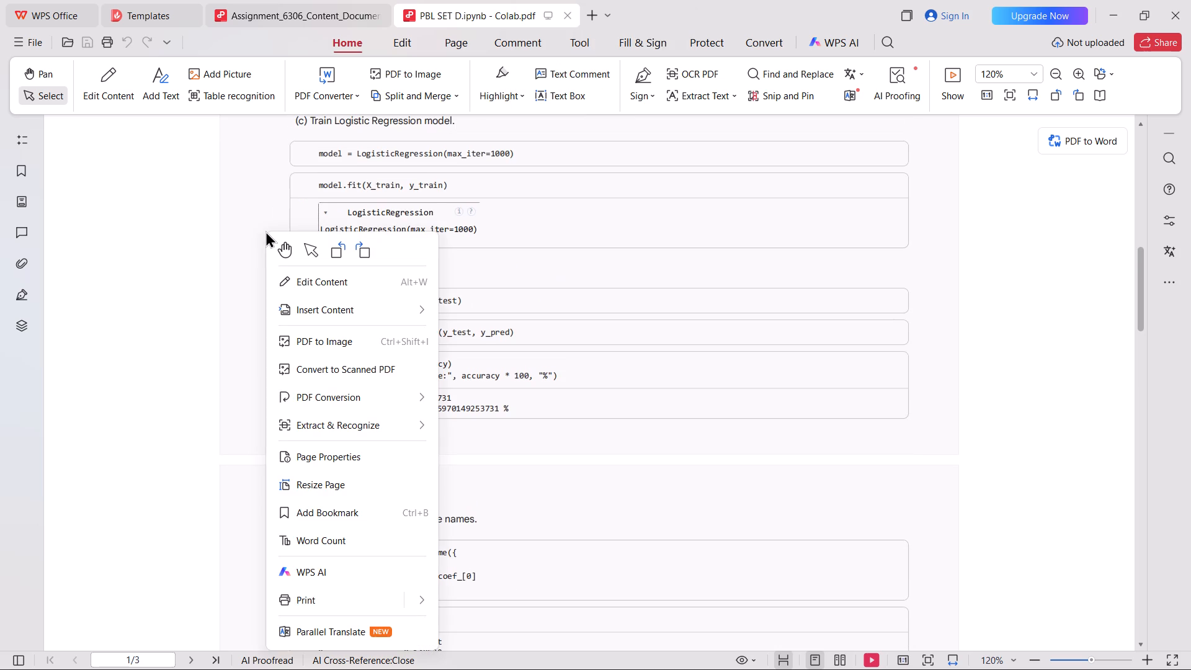
pyautogui.scroll(1, 1038, 225)
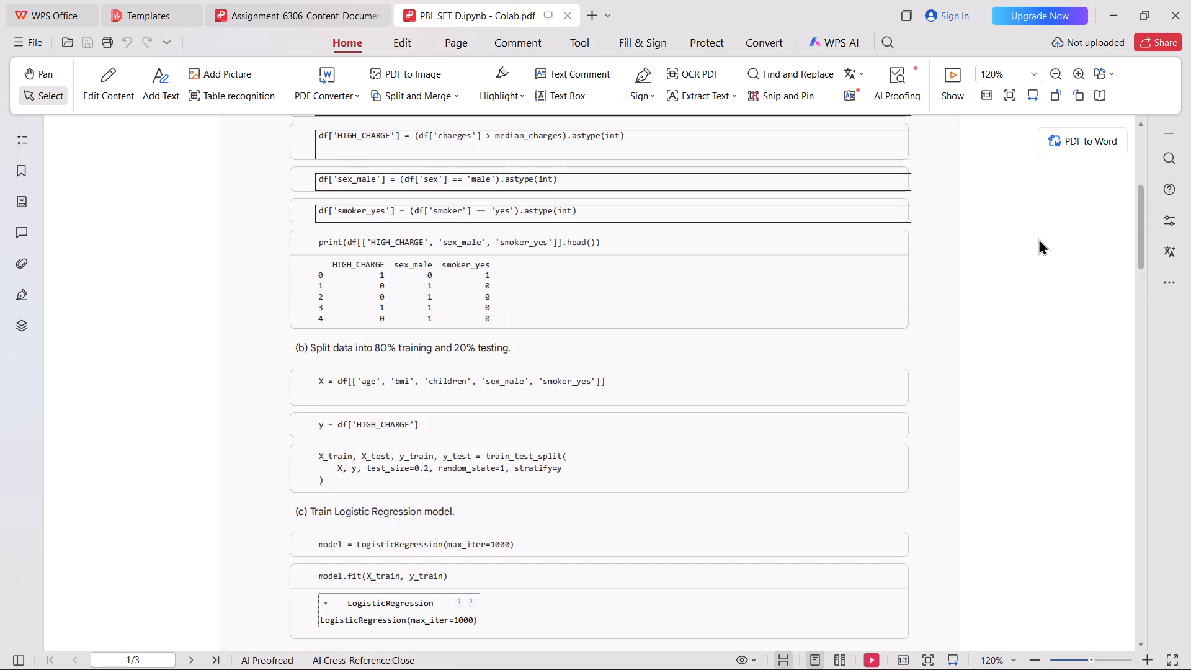
pyautogui.scroll(2, 1055, 308)
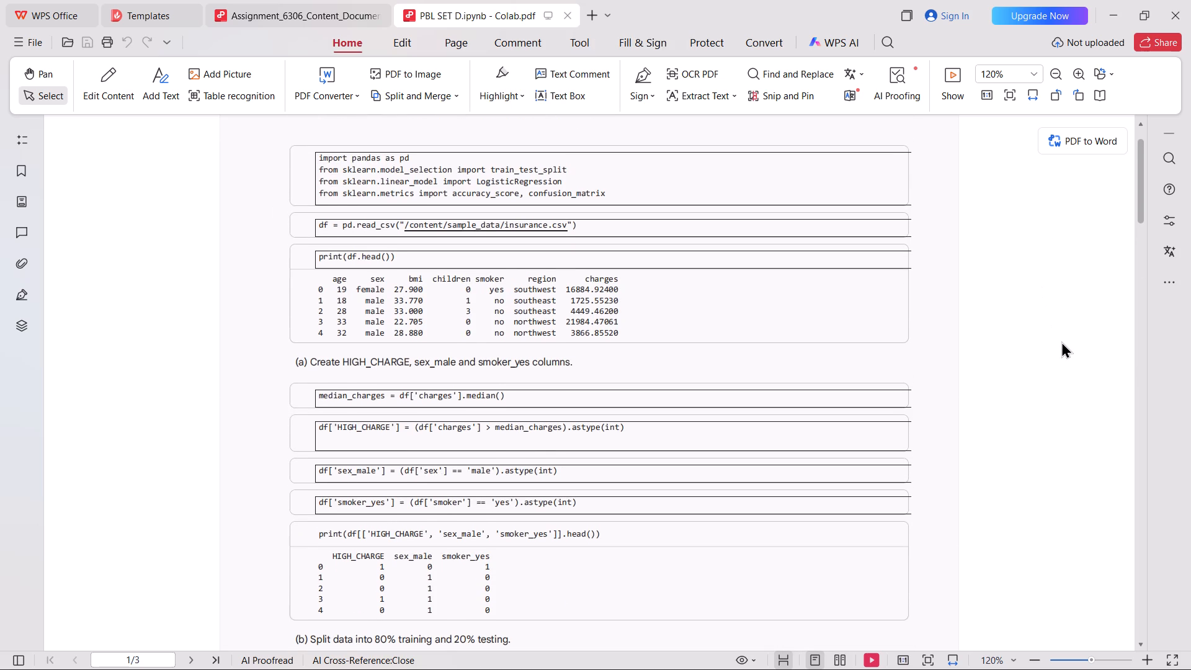
pyautogui.scroll(4, 1061, 341)
pyautogui.keyDown('ctrl'); pyautogui.scroll(-1, 1064, 351); pyautogui.keyUp('ctrl')
pyautogui.scroll(4, 1064, 351)
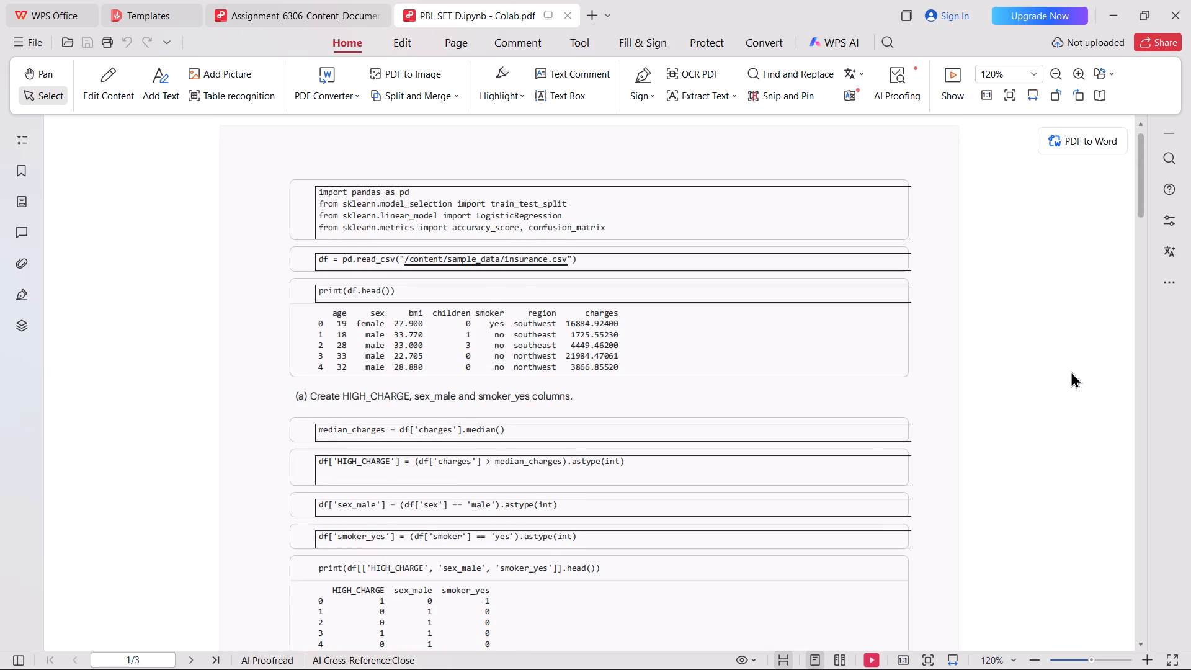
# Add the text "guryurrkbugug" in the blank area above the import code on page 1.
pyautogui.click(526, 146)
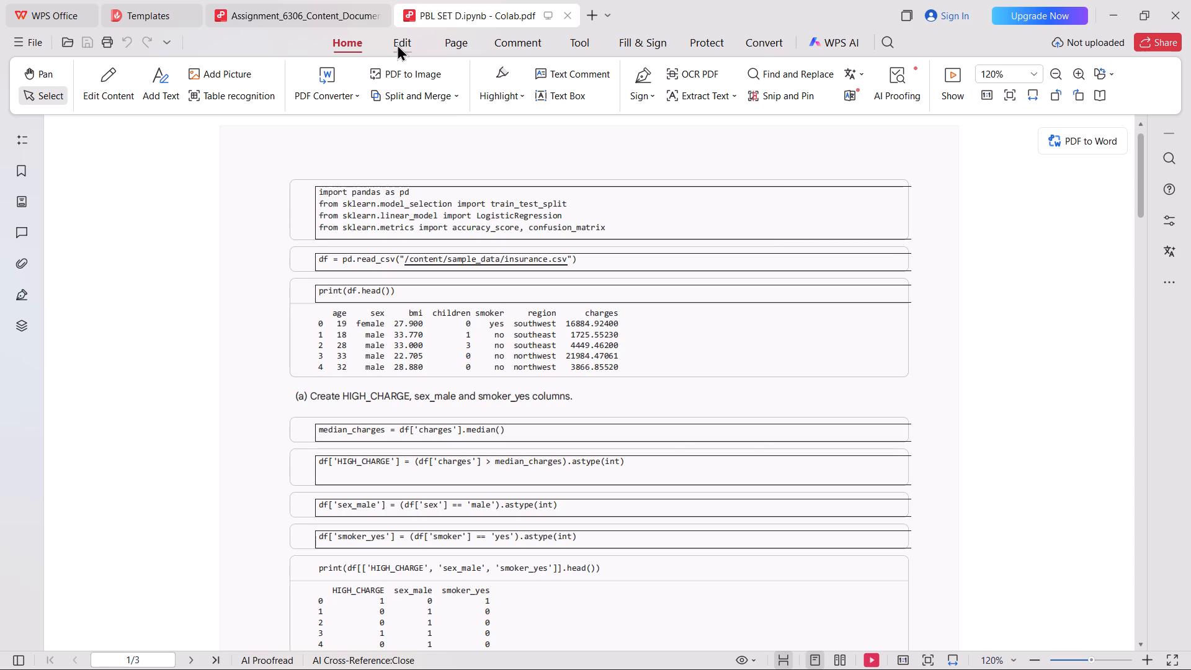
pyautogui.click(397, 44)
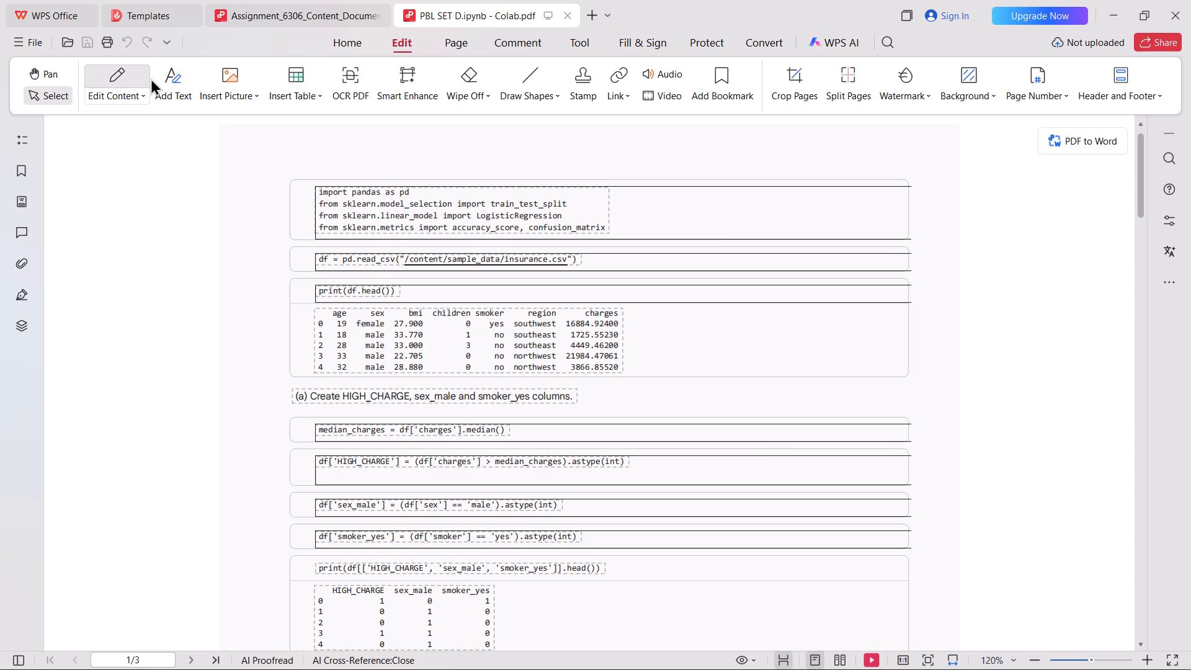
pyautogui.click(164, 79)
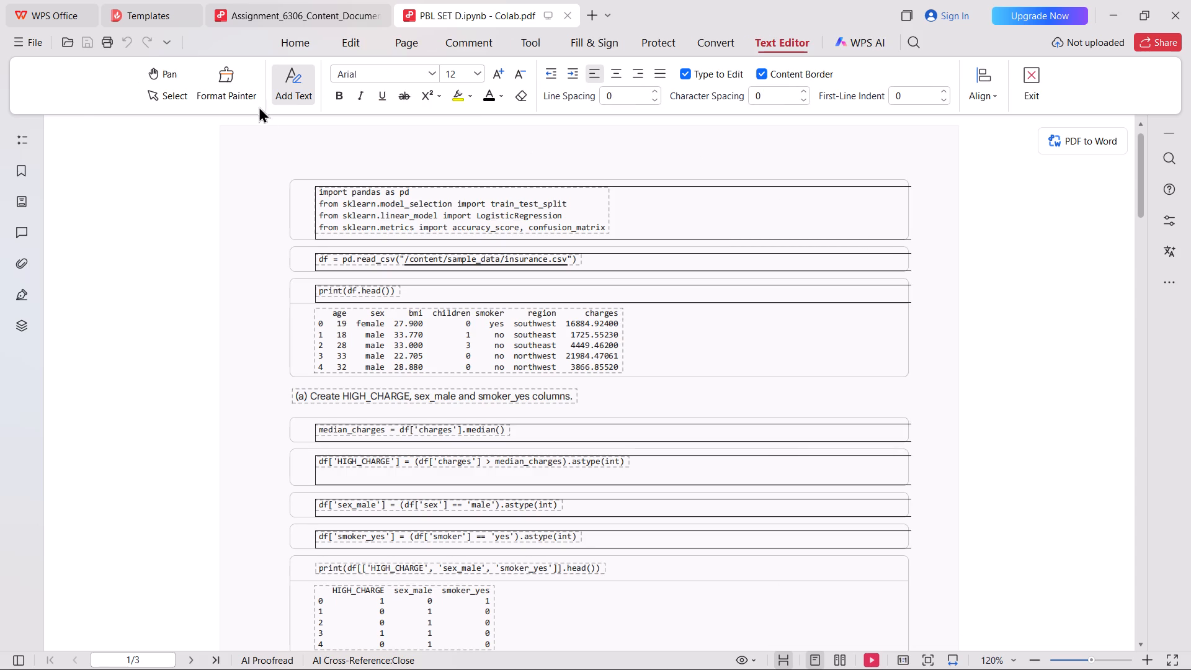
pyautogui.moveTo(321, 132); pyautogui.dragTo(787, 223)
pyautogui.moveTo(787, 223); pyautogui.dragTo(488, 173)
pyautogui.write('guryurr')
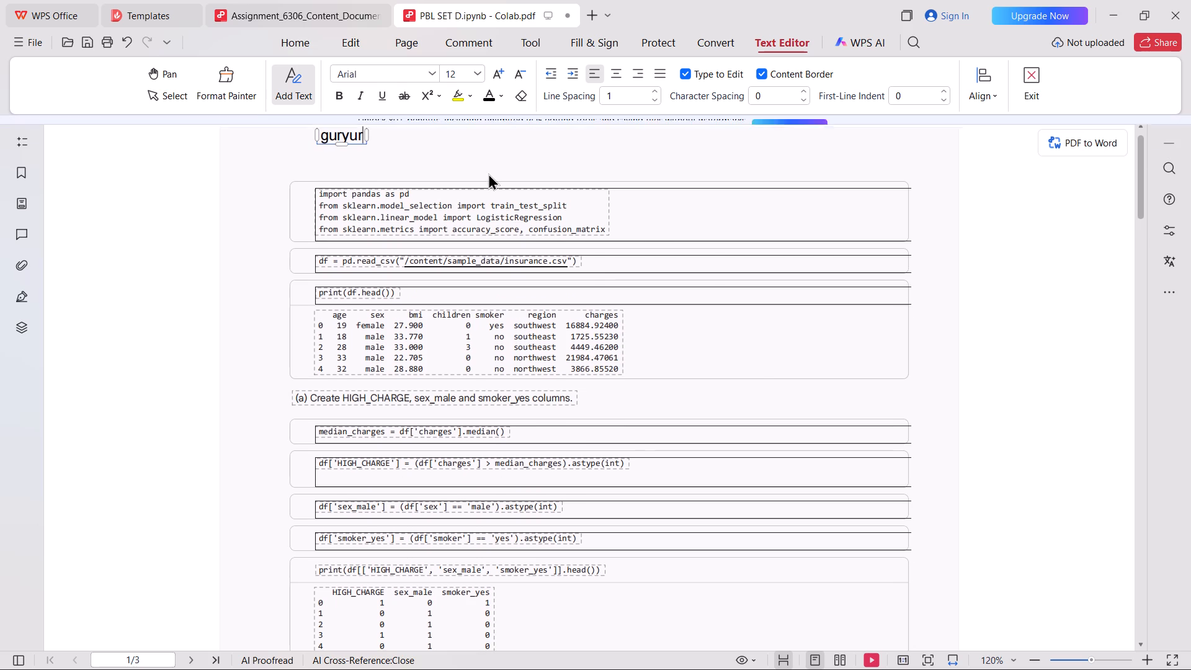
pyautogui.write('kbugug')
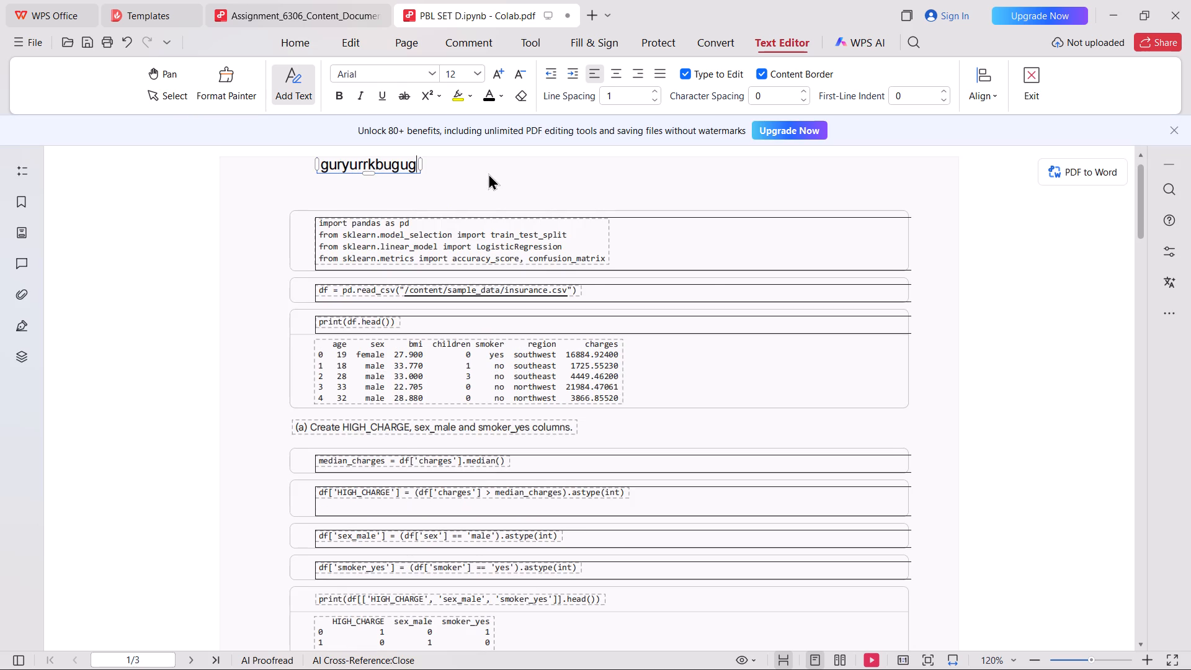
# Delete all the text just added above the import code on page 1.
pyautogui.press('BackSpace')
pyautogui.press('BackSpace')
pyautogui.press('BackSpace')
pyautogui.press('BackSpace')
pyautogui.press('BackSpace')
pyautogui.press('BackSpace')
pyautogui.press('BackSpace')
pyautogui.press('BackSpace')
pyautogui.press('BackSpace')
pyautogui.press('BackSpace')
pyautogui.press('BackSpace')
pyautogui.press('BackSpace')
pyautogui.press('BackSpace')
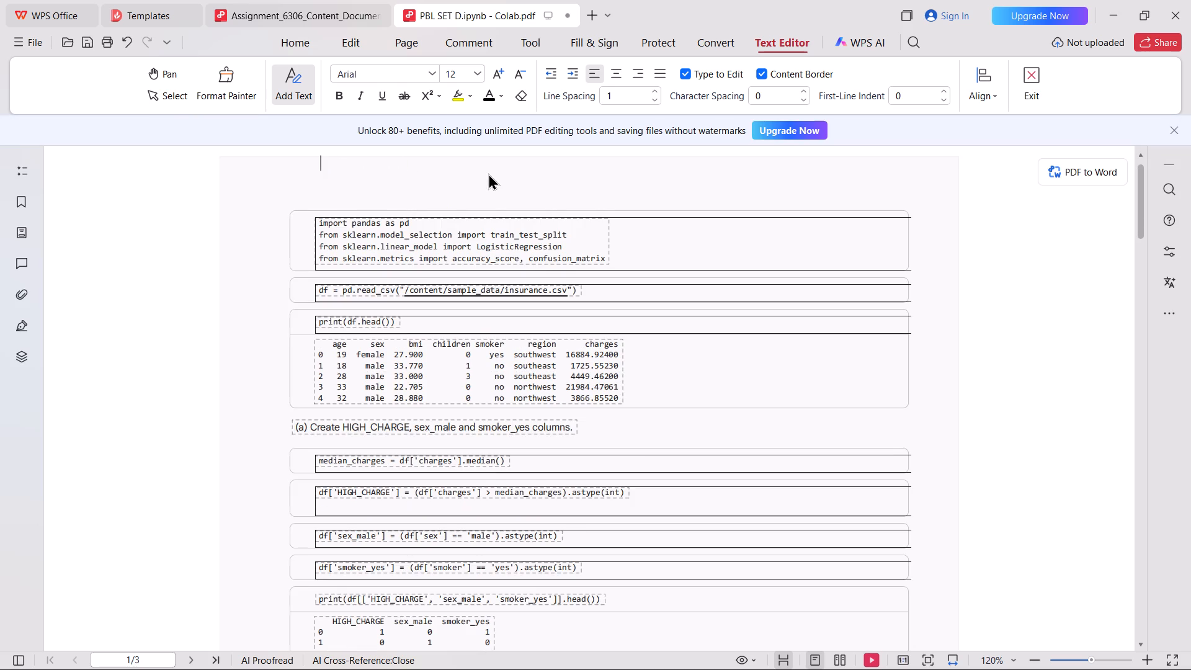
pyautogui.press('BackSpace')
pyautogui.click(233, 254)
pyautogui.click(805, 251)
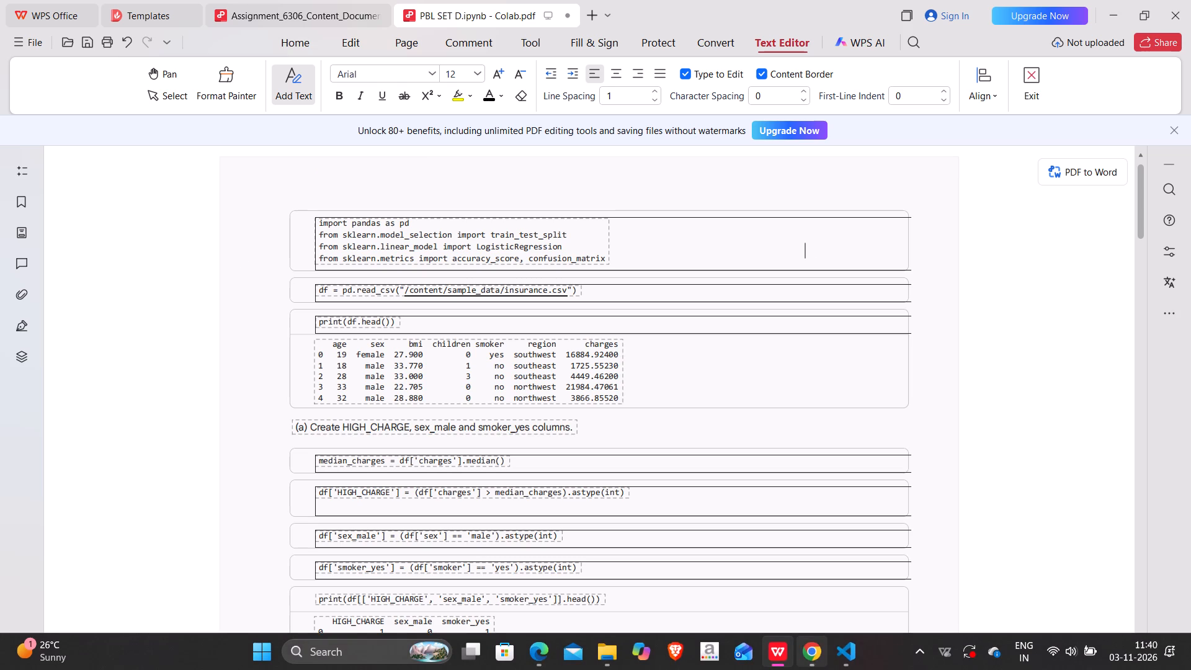
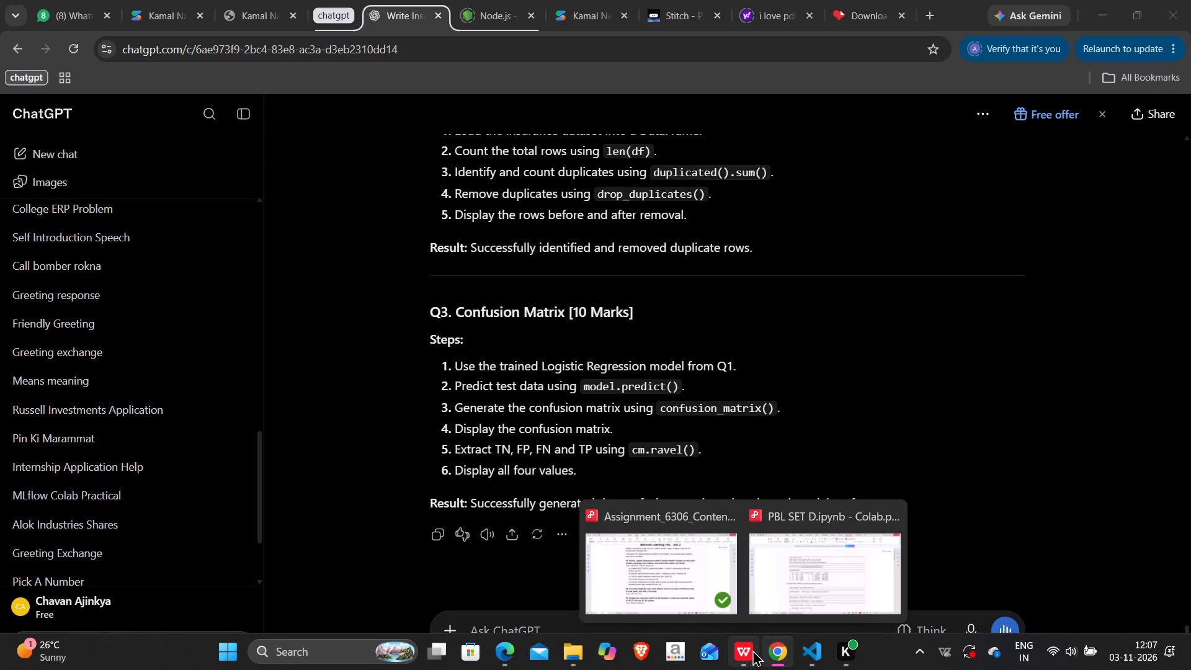
pyautogui.click(752, 650)
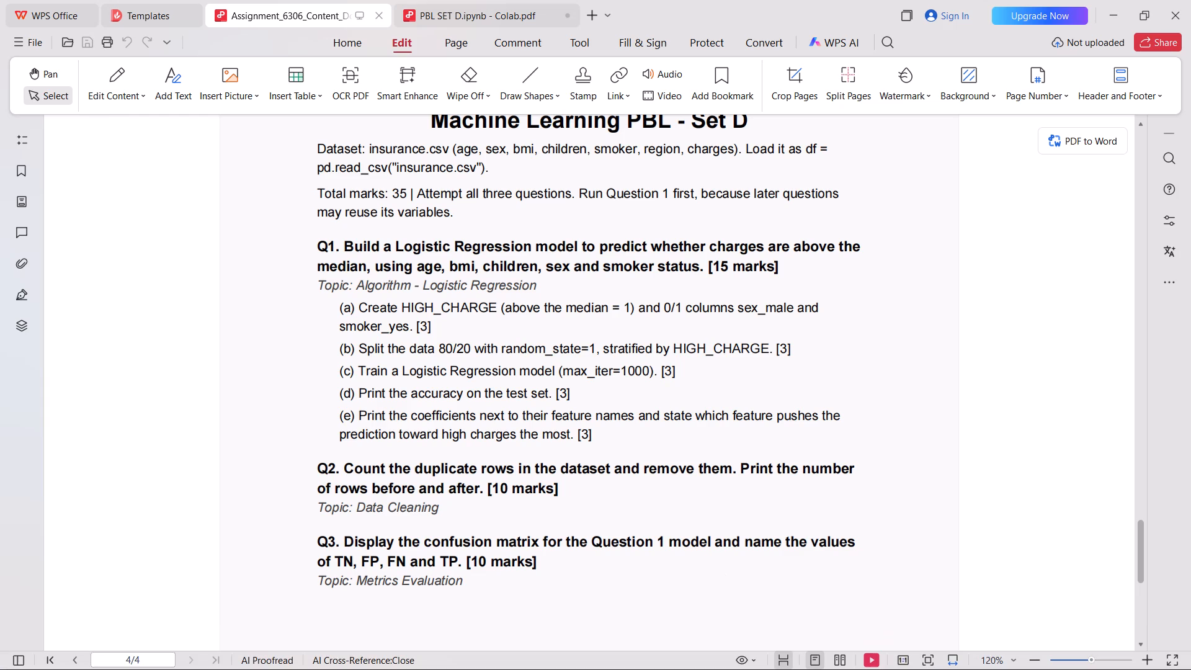
pyautogui.scroll(1, 550, 235)
pyautogui.click(468, 3)
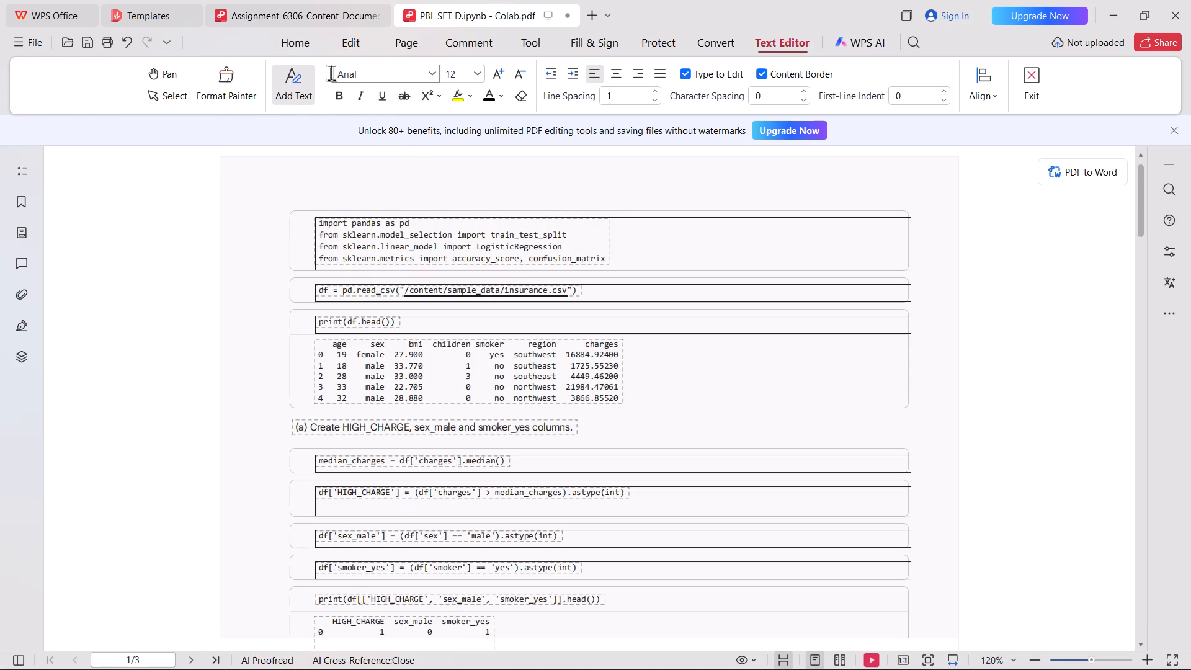
pyautogui.moveTo(298, 166); pyautogui.dragTo(367, 175)
pyautogui.moveTo(367, 175); pyautogui.dragTo(759, 197)
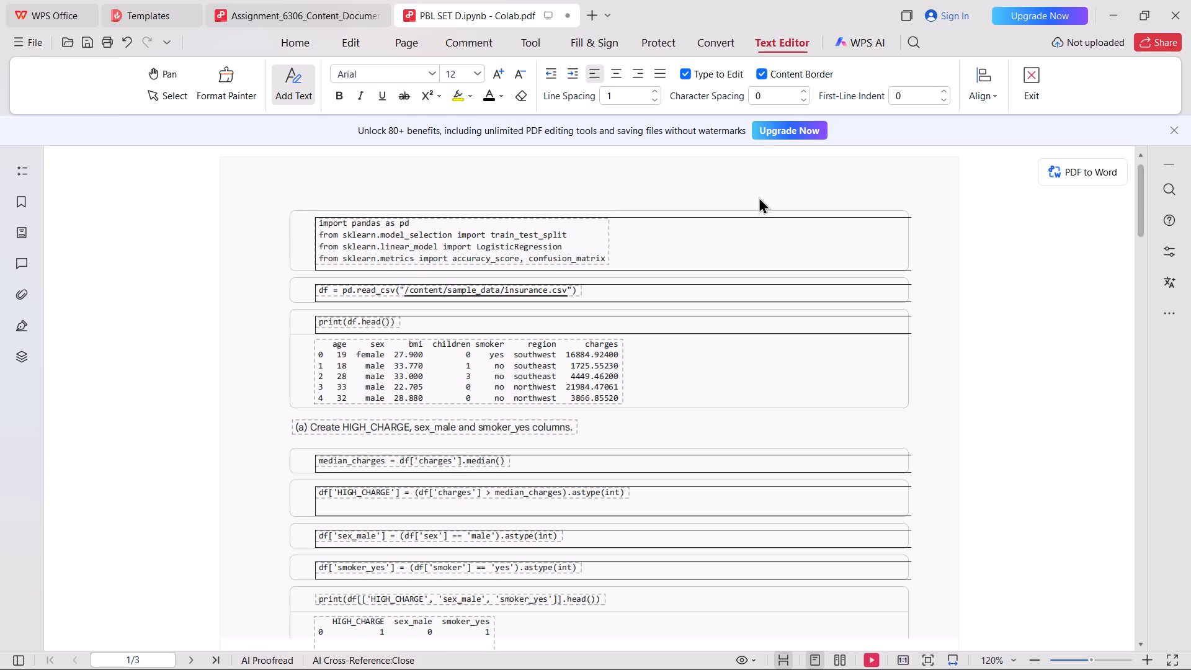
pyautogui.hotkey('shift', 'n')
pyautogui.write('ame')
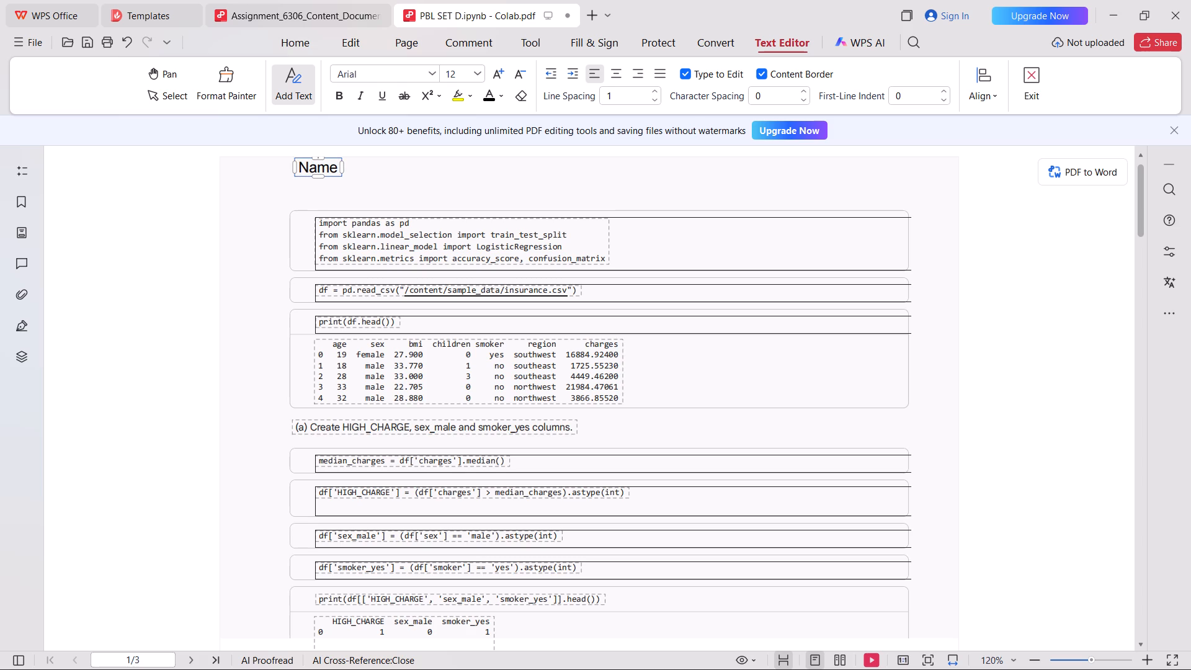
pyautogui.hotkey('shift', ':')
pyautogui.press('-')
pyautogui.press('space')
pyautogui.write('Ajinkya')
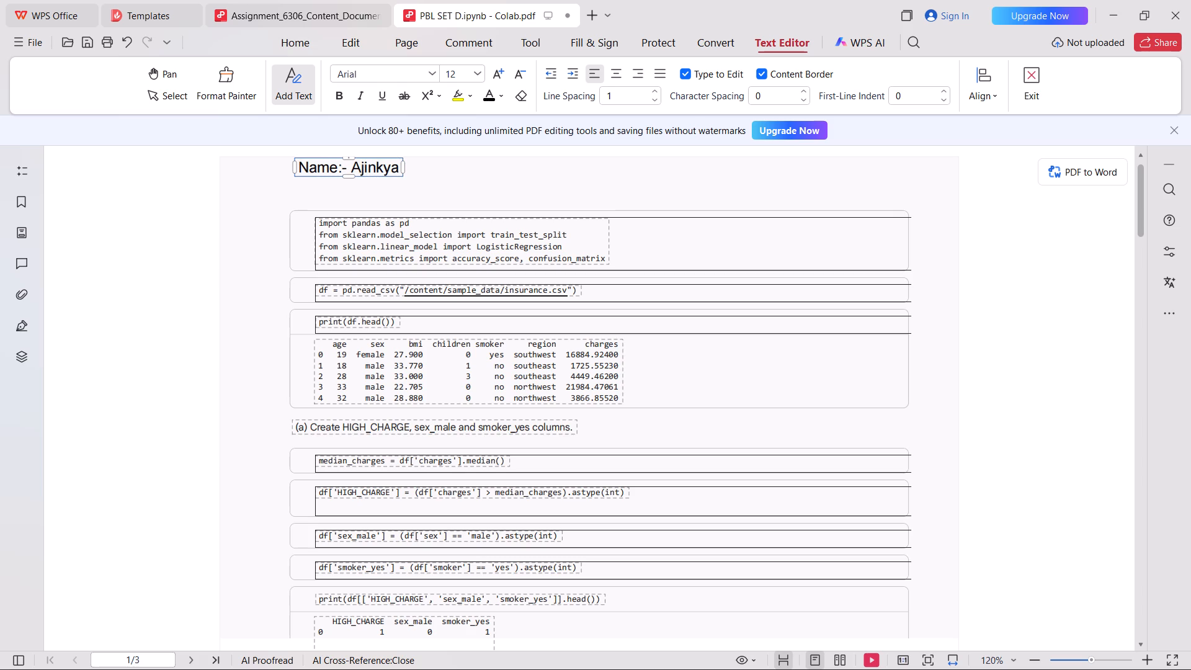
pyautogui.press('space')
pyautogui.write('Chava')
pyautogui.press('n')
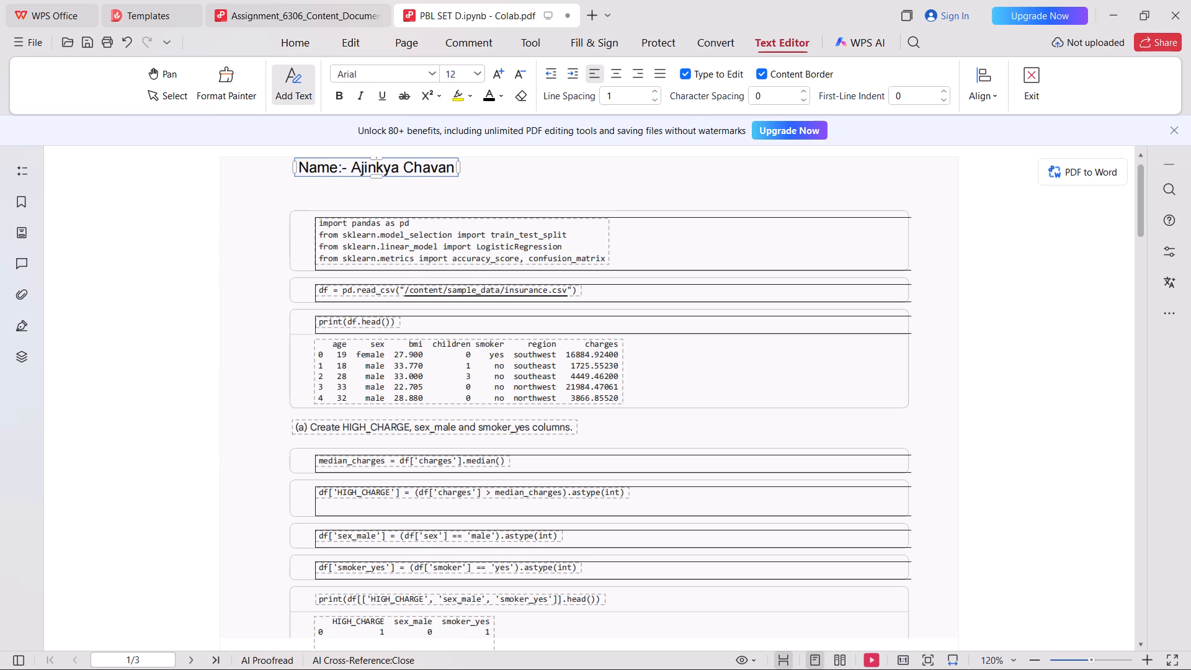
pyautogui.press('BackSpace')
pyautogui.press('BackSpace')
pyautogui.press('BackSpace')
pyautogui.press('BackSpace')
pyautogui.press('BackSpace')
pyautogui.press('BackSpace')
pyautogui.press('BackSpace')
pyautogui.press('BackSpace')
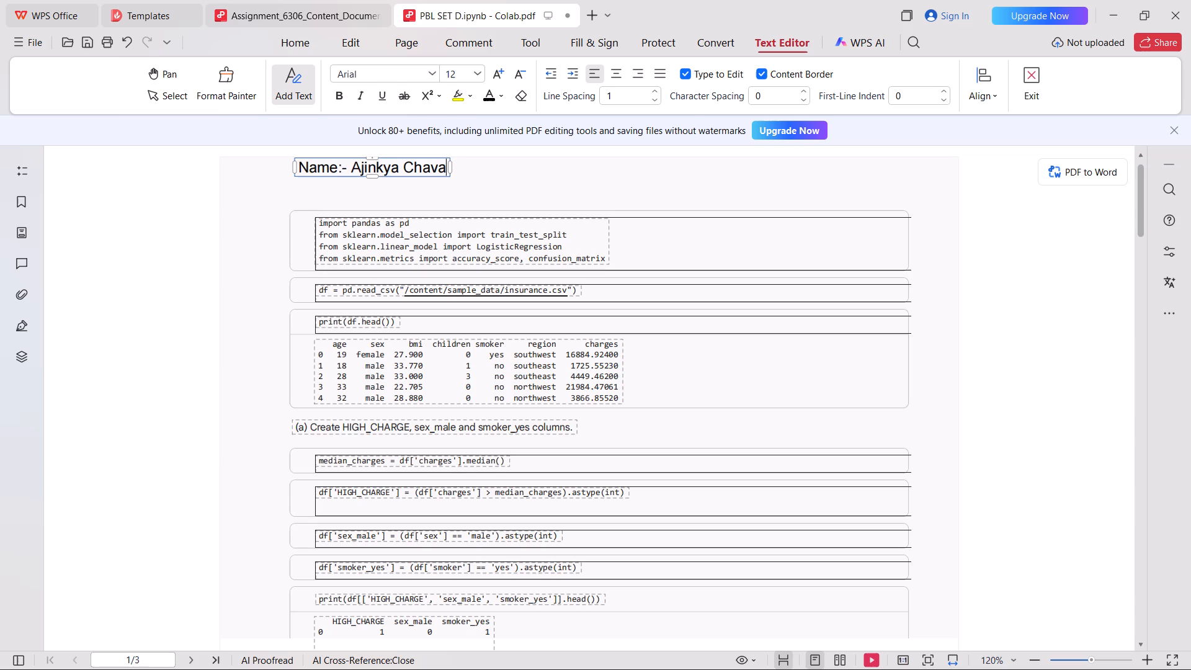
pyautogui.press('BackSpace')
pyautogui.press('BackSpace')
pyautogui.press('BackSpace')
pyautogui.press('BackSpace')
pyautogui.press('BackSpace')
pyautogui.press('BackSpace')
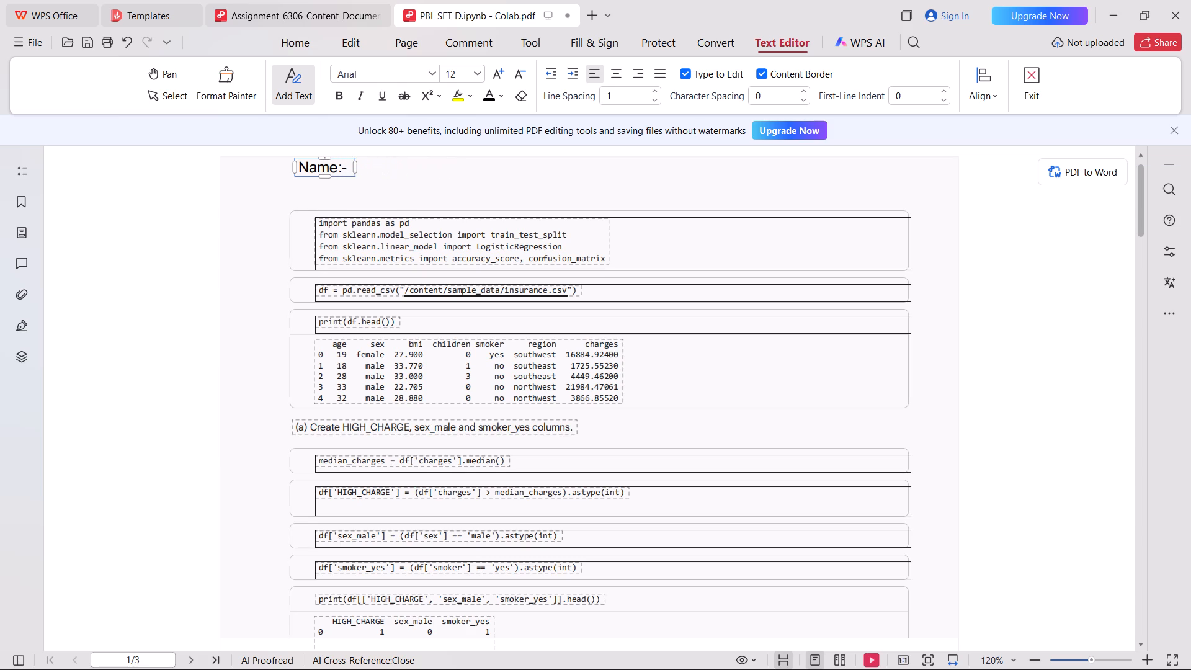
# Enter the student's name after the "Name:-" label, with the surname first.
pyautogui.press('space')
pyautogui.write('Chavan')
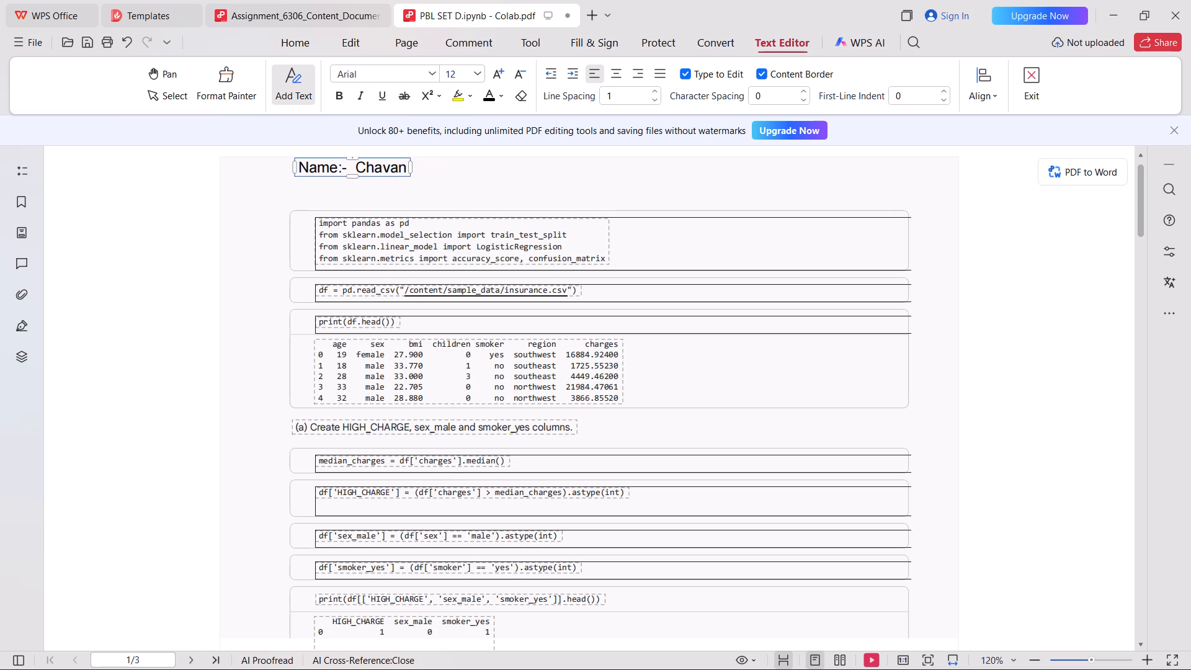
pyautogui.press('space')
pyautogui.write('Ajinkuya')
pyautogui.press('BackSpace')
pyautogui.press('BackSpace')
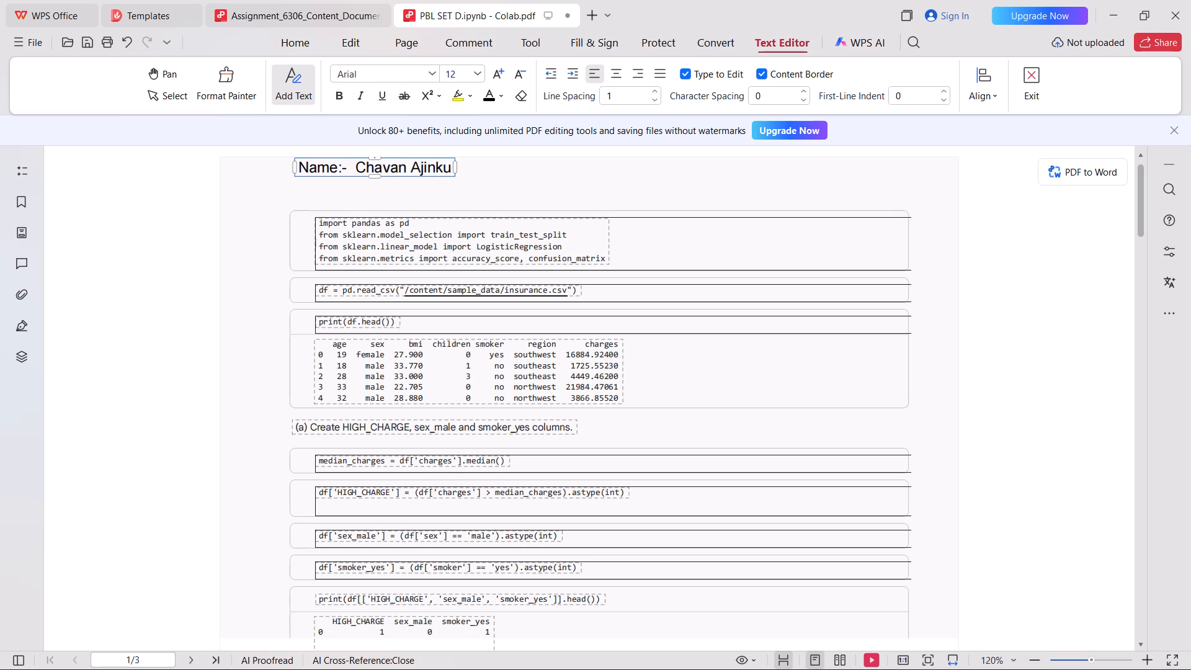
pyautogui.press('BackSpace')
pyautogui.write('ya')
# Add a second line below the name with the label "PRN:-" followed by the student's PRN, and finish the text entry.
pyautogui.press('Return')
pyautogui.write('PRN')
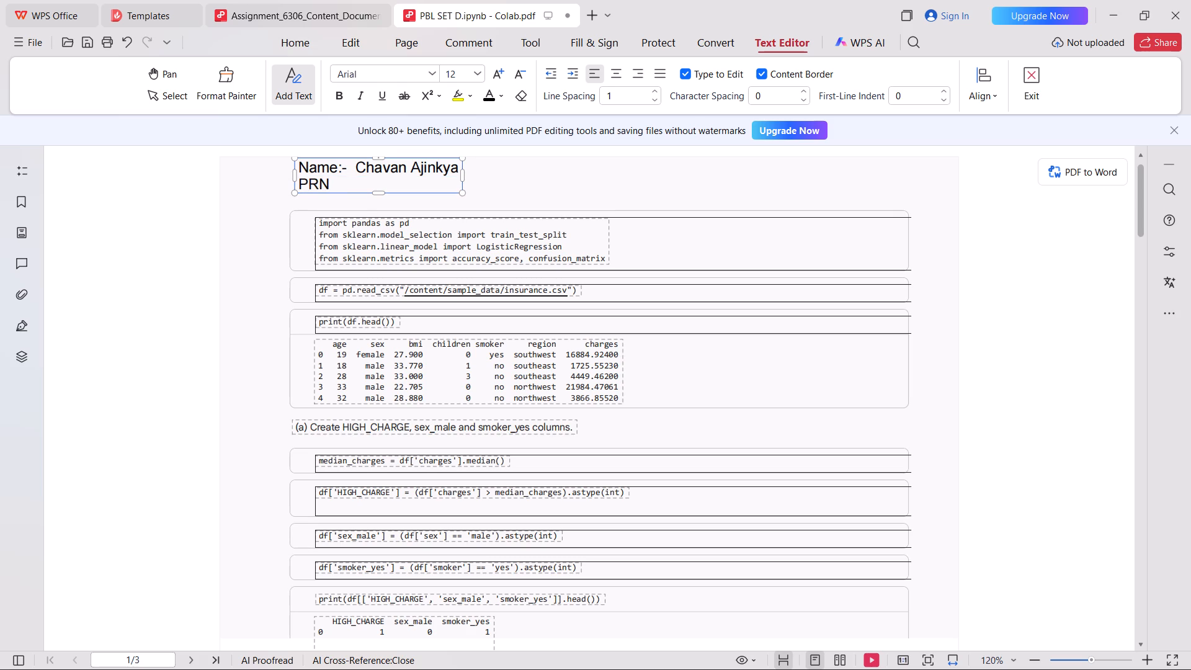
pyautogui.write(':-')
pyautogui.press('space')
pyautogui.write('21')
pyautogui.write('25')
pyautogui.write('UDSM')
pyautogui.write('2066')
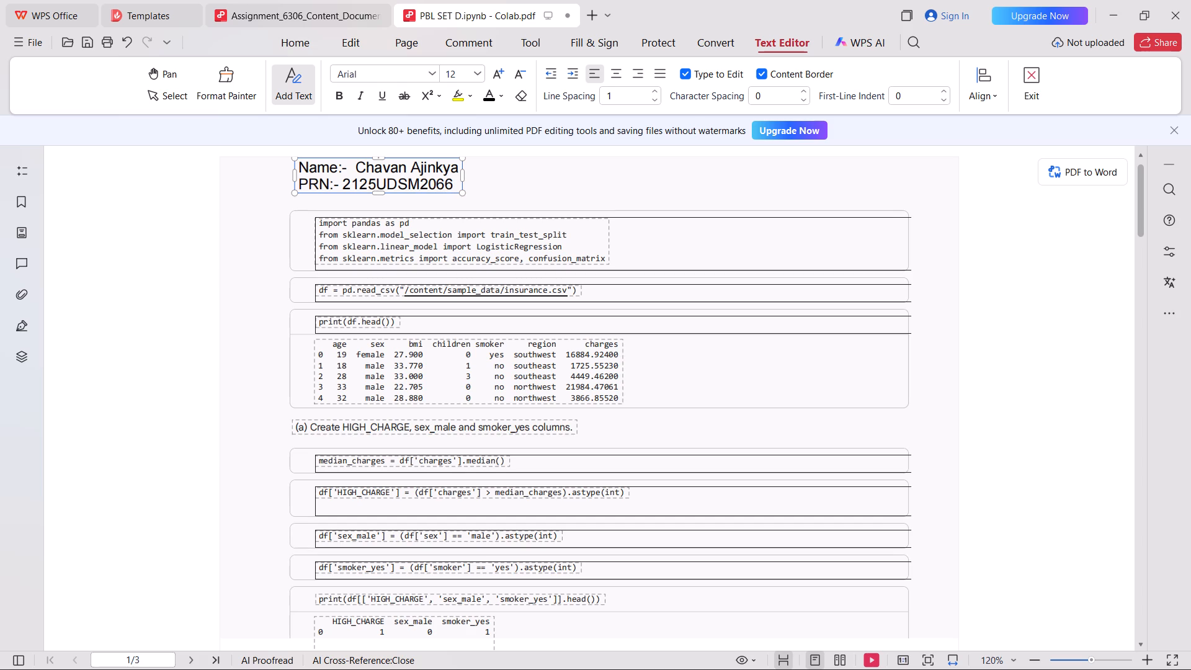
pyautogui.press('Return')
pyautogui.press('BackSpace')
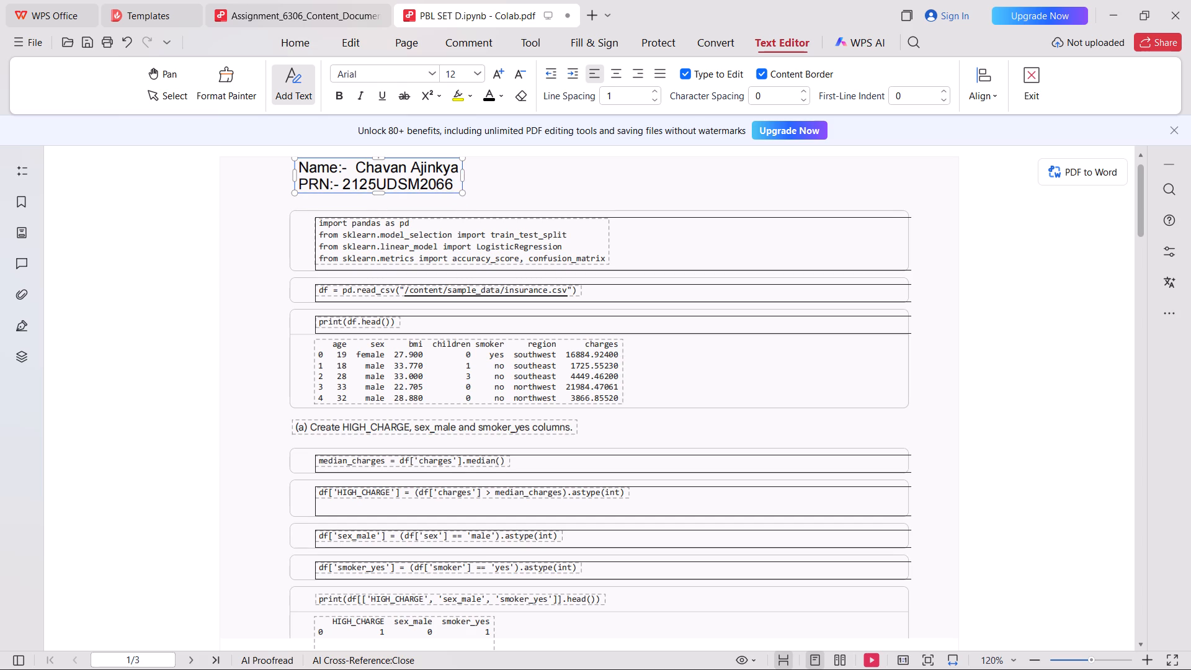
pyautogui.click(480, 177)
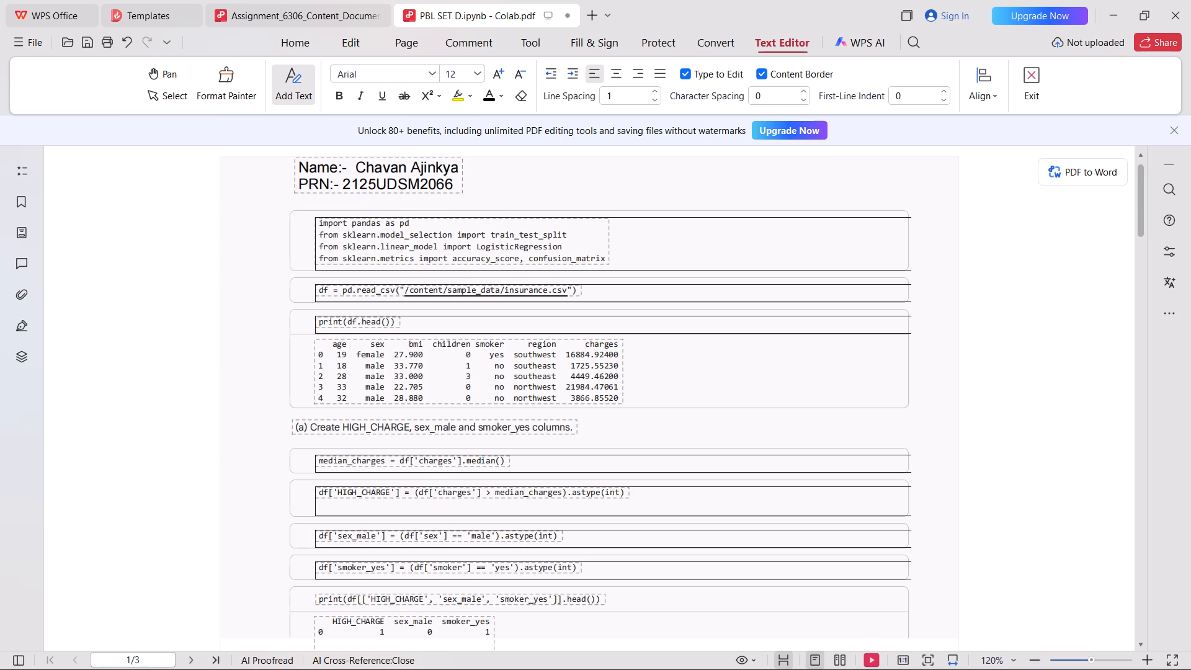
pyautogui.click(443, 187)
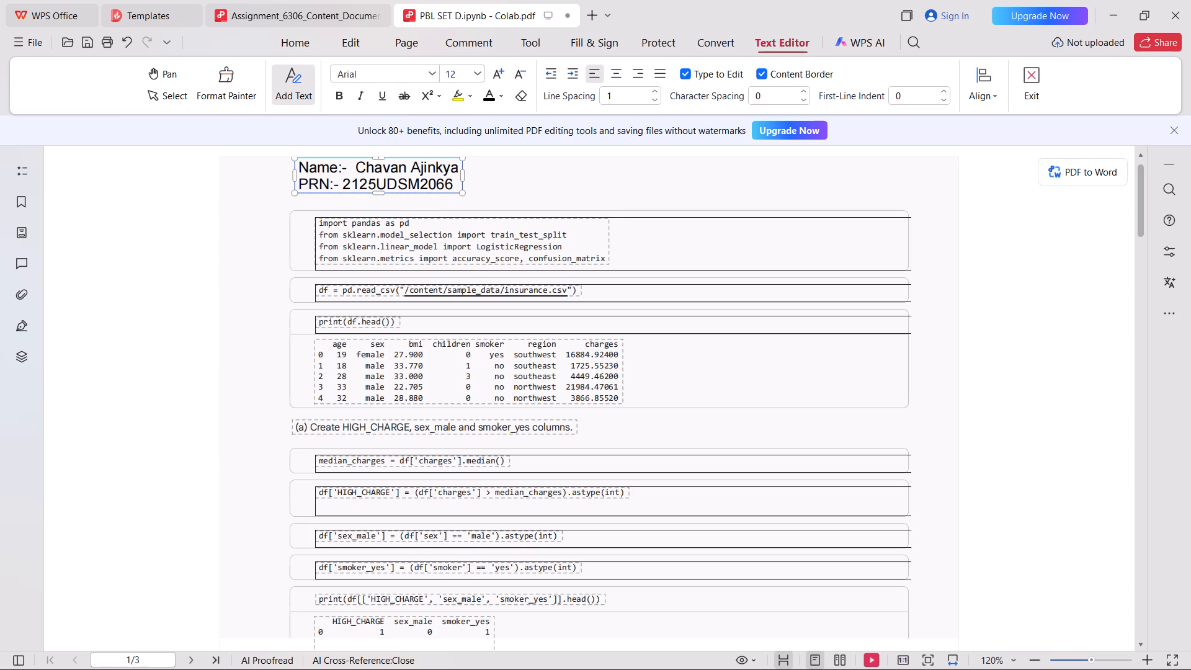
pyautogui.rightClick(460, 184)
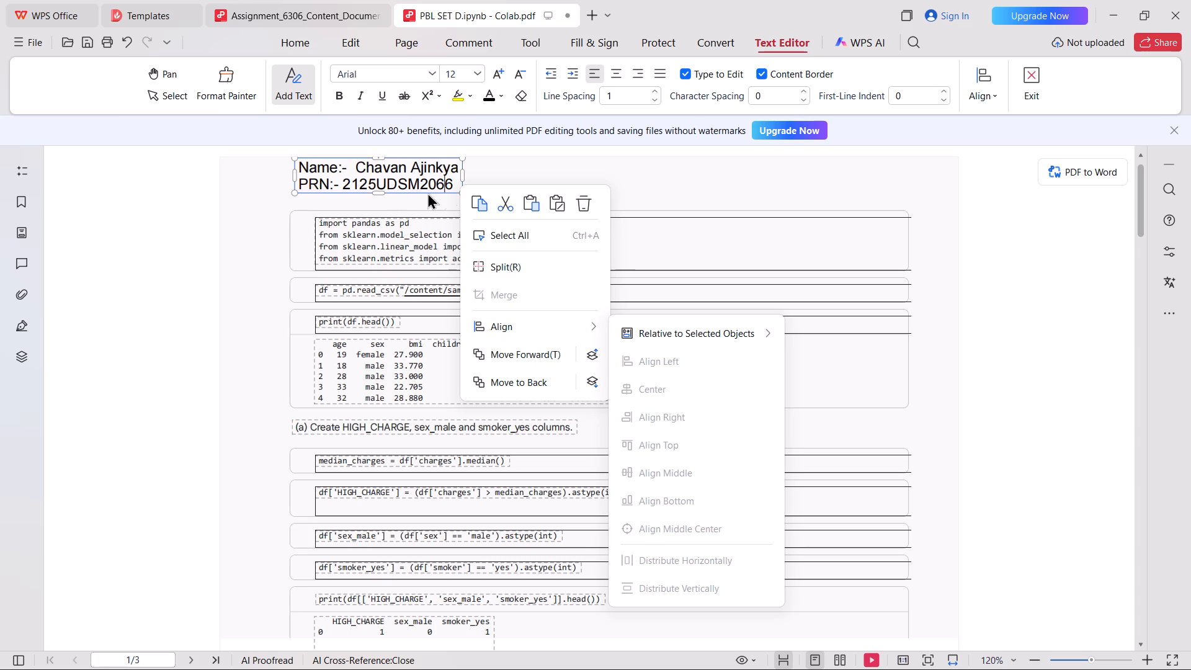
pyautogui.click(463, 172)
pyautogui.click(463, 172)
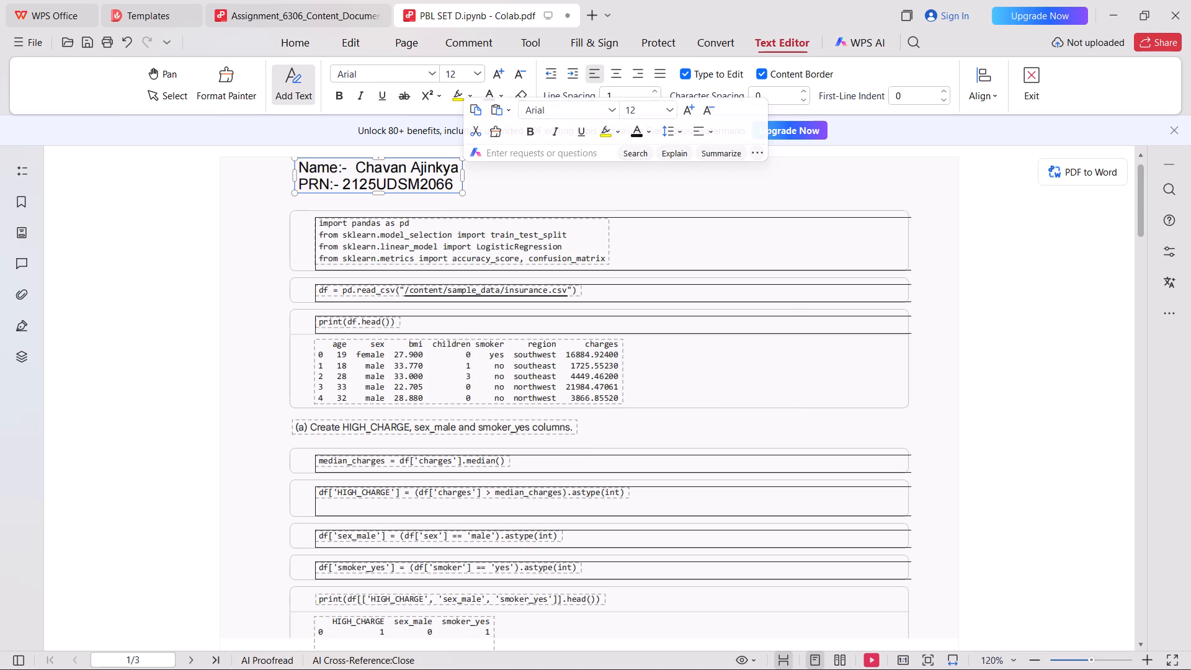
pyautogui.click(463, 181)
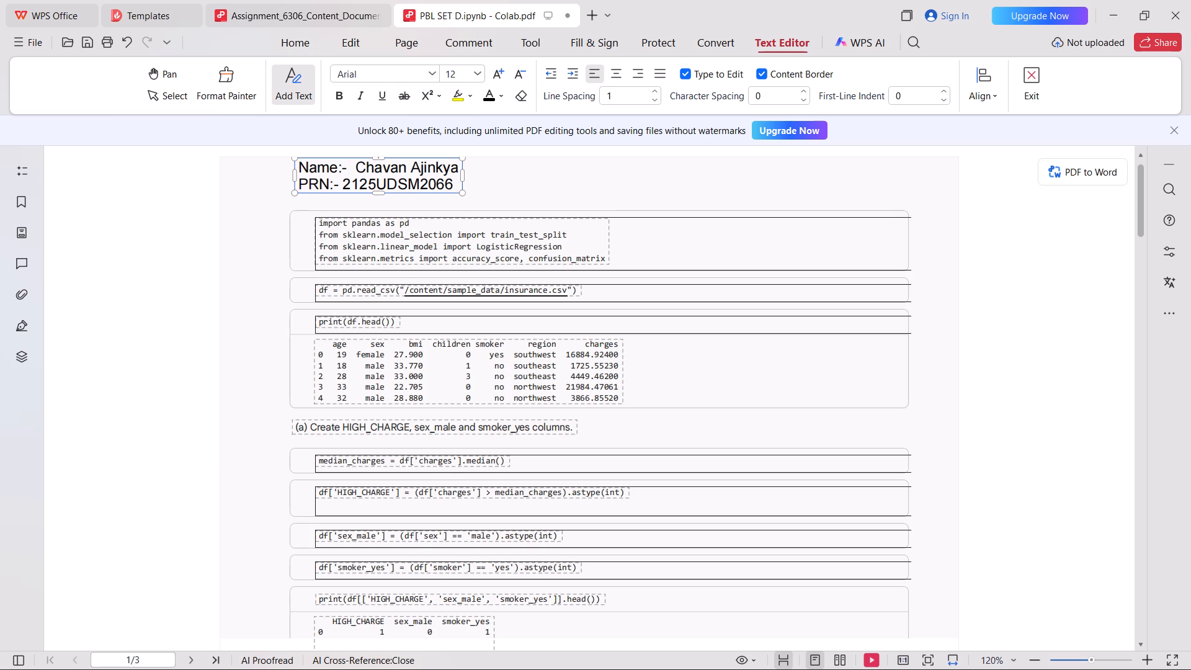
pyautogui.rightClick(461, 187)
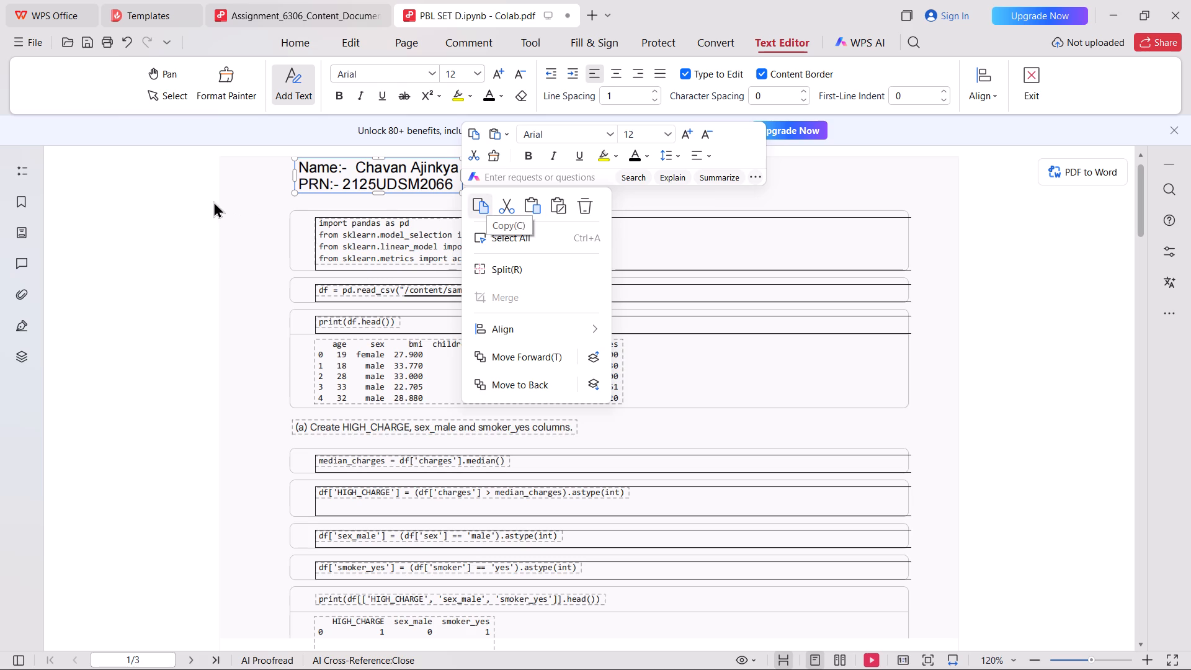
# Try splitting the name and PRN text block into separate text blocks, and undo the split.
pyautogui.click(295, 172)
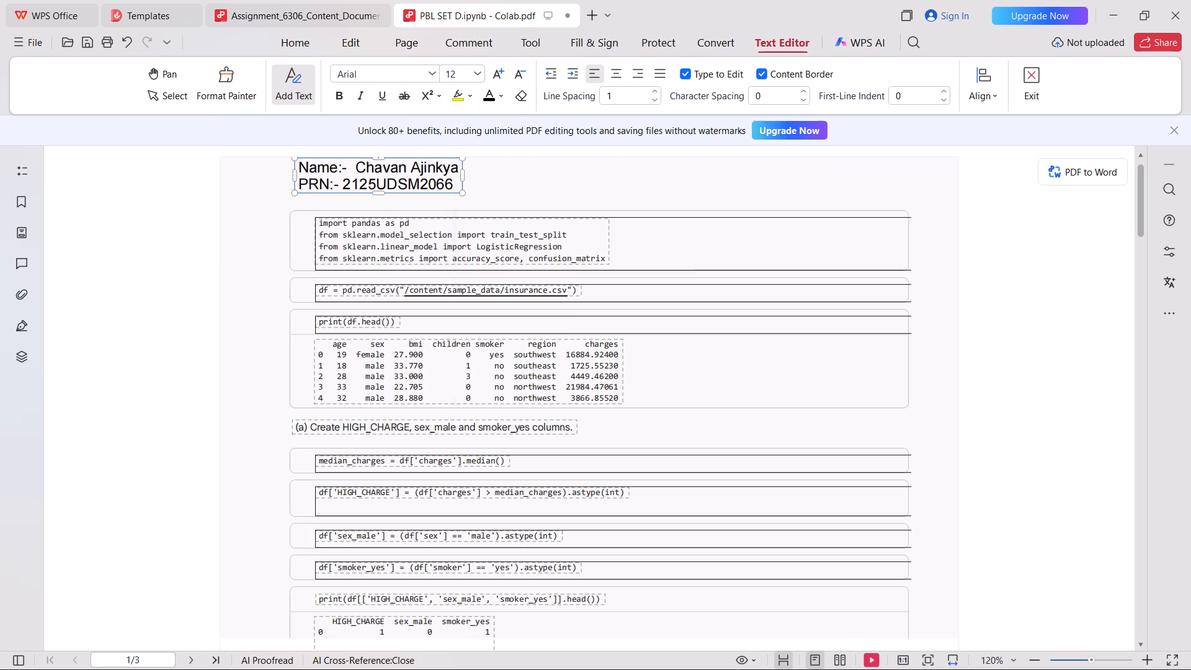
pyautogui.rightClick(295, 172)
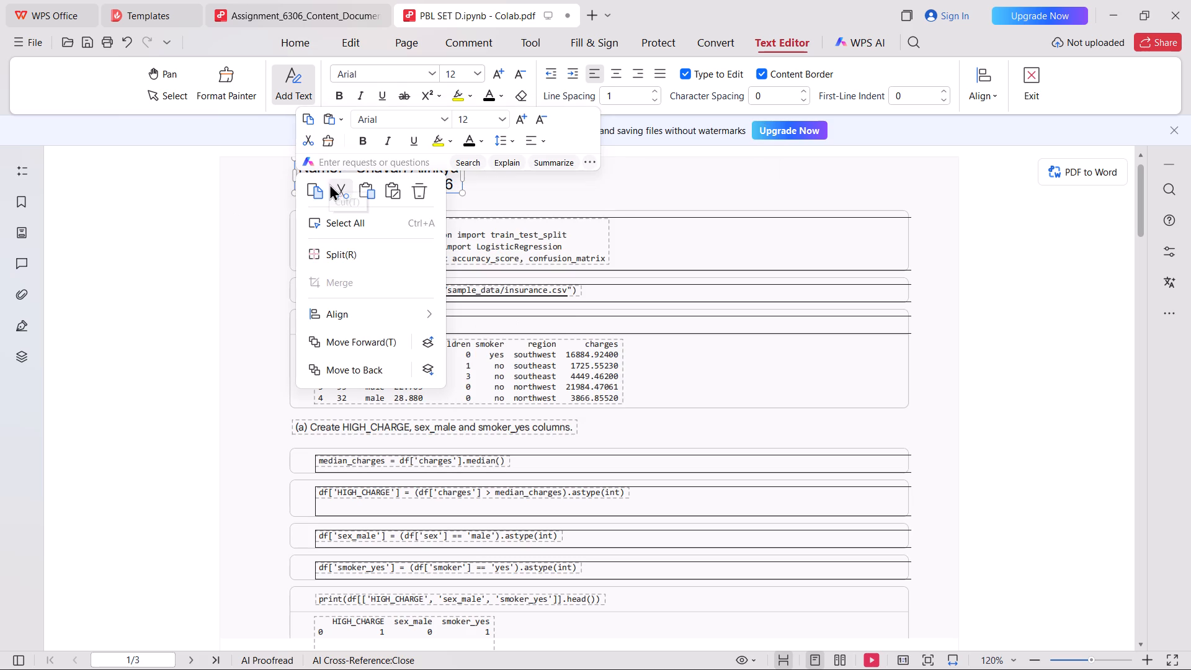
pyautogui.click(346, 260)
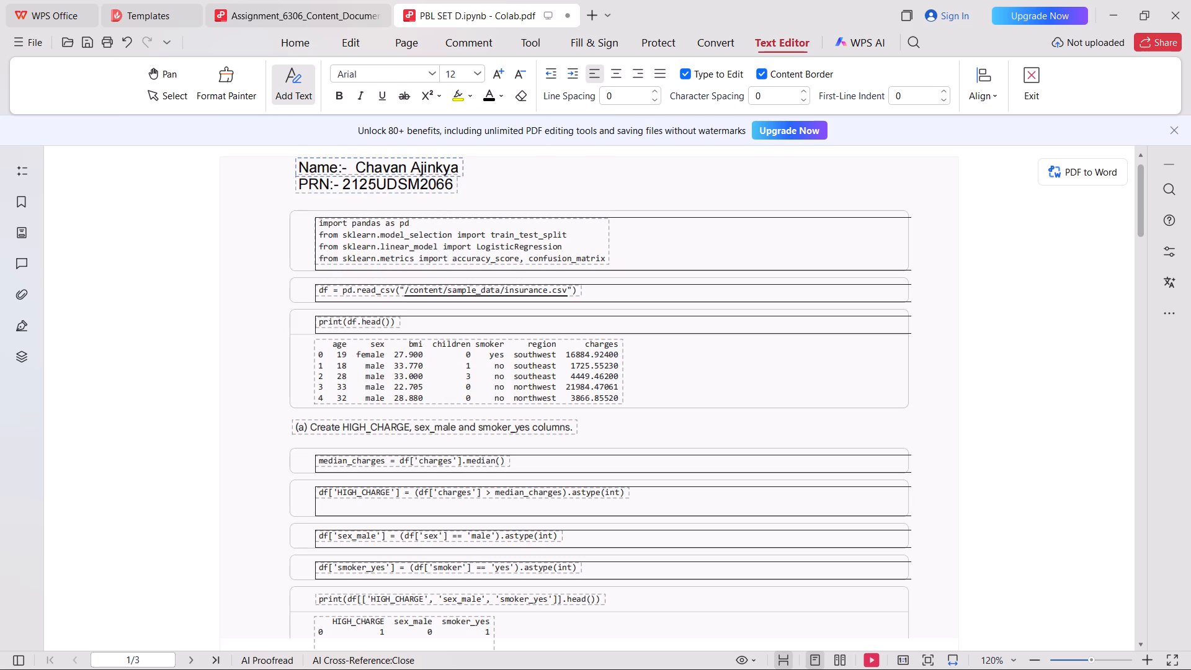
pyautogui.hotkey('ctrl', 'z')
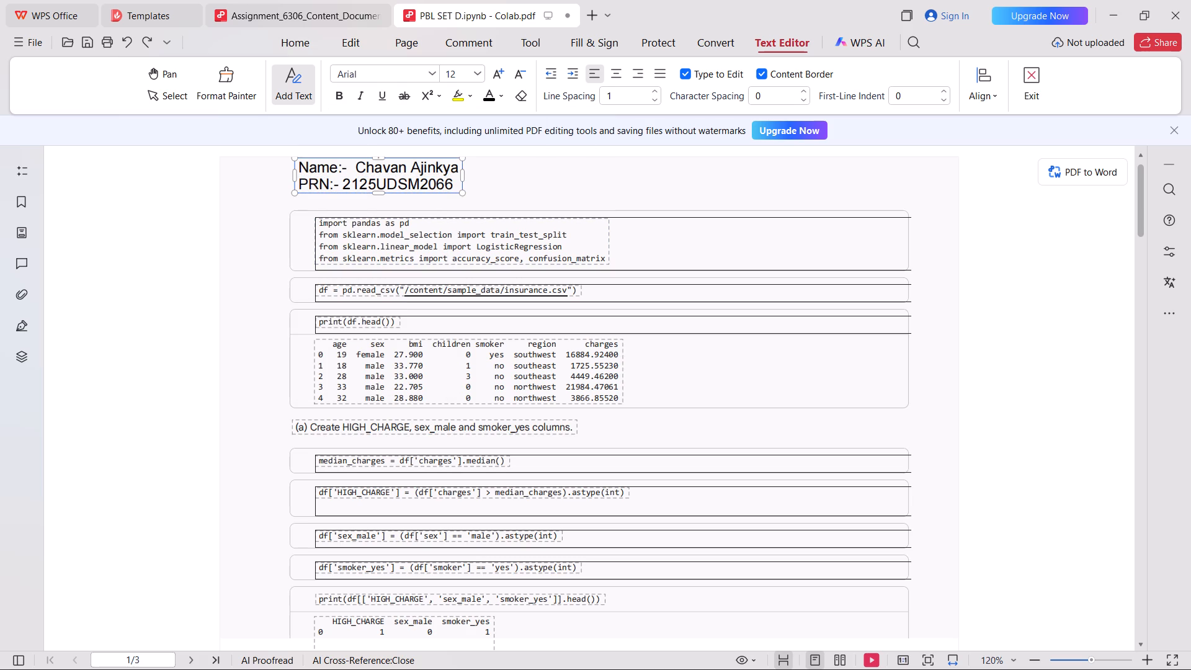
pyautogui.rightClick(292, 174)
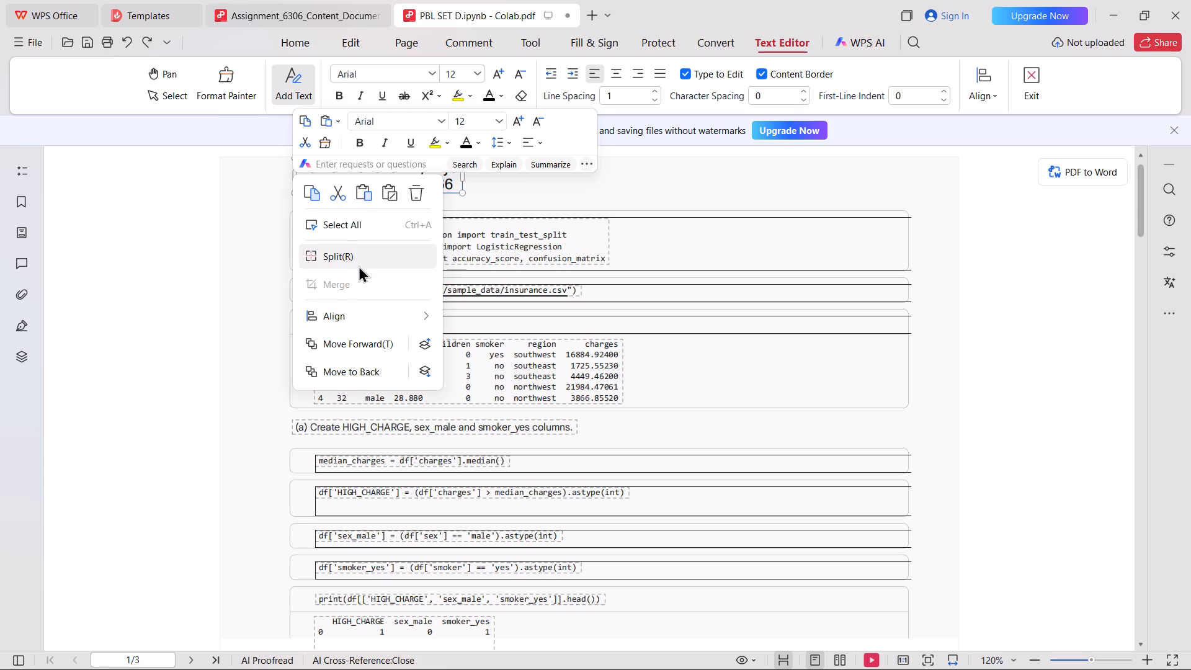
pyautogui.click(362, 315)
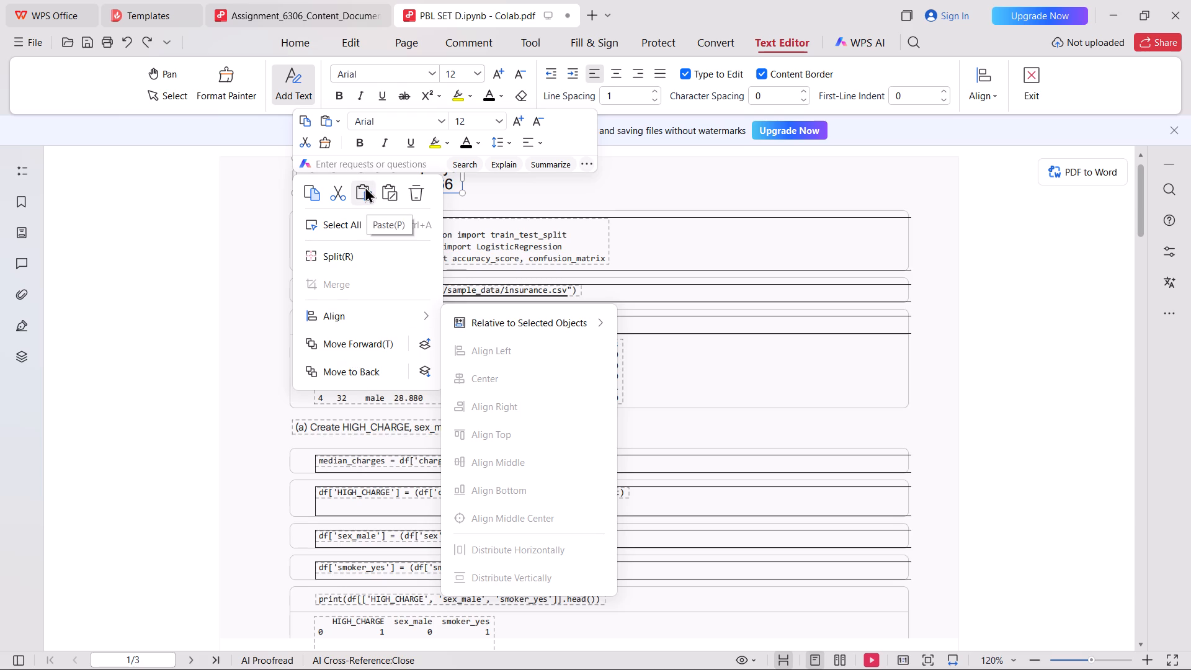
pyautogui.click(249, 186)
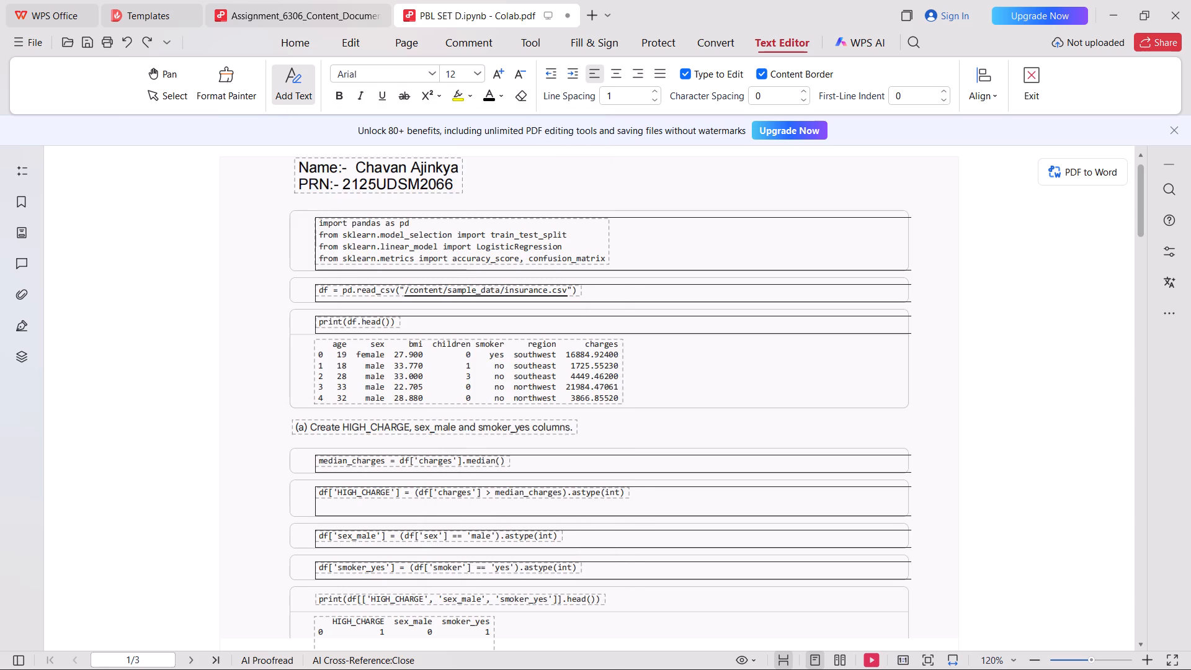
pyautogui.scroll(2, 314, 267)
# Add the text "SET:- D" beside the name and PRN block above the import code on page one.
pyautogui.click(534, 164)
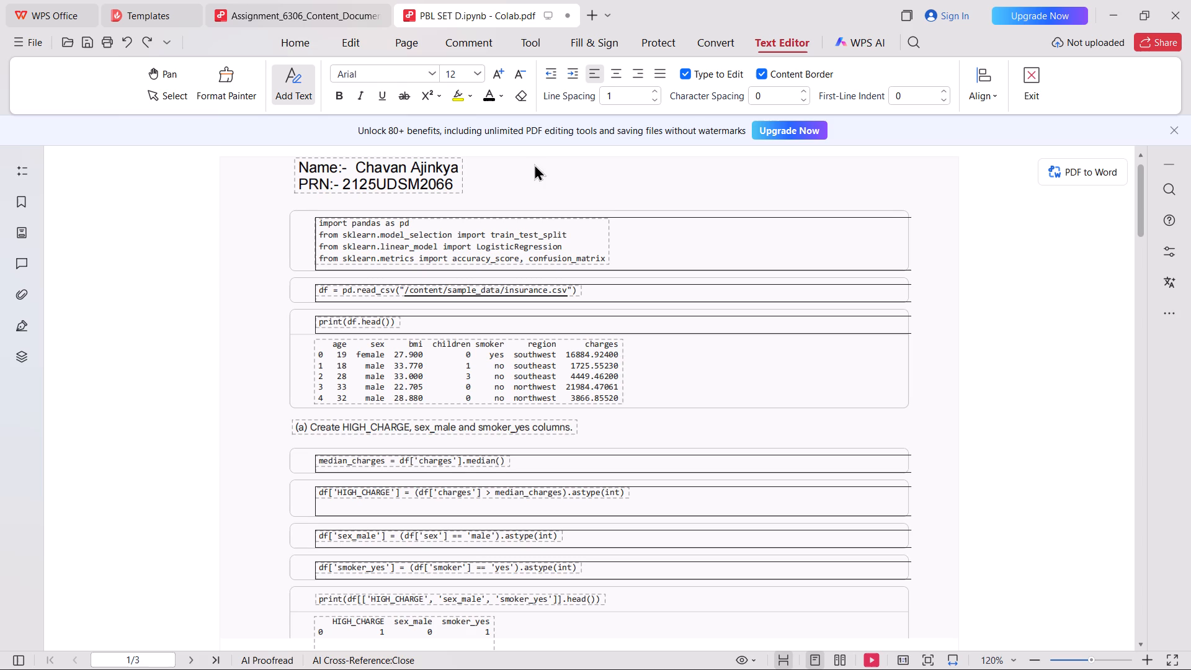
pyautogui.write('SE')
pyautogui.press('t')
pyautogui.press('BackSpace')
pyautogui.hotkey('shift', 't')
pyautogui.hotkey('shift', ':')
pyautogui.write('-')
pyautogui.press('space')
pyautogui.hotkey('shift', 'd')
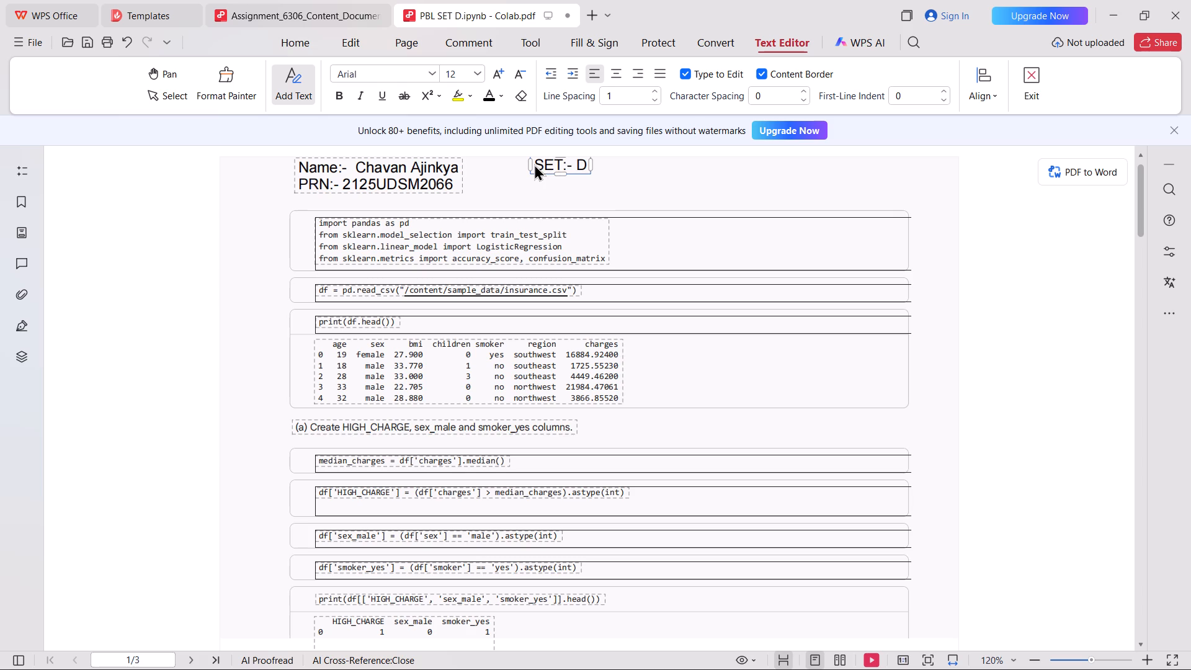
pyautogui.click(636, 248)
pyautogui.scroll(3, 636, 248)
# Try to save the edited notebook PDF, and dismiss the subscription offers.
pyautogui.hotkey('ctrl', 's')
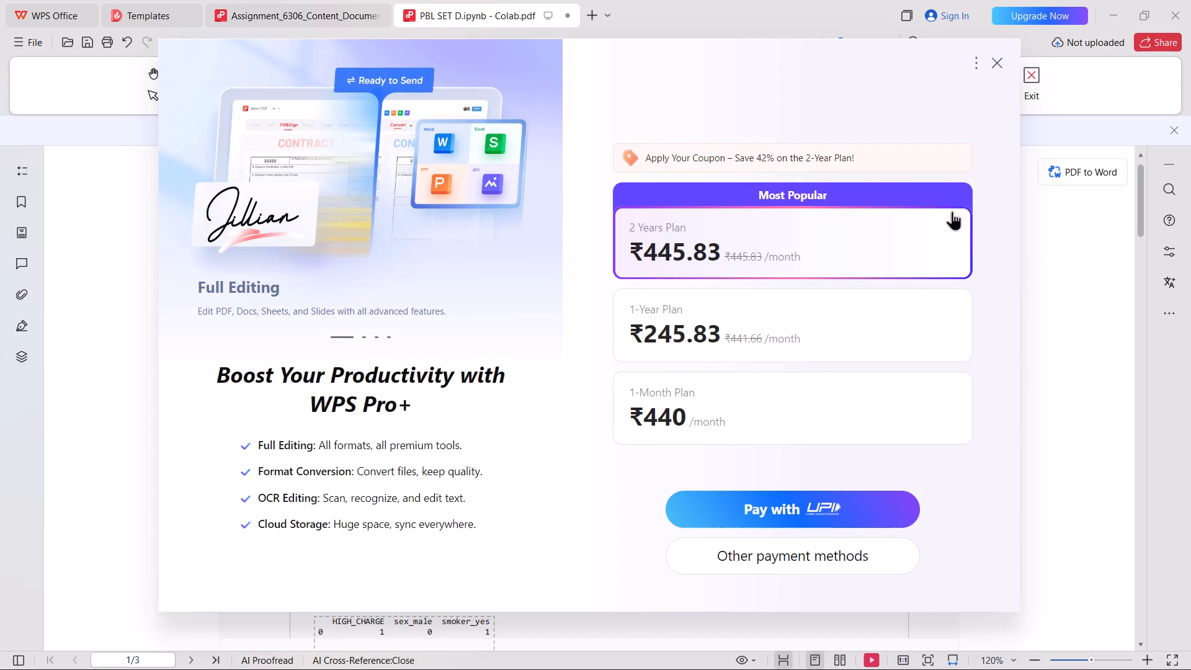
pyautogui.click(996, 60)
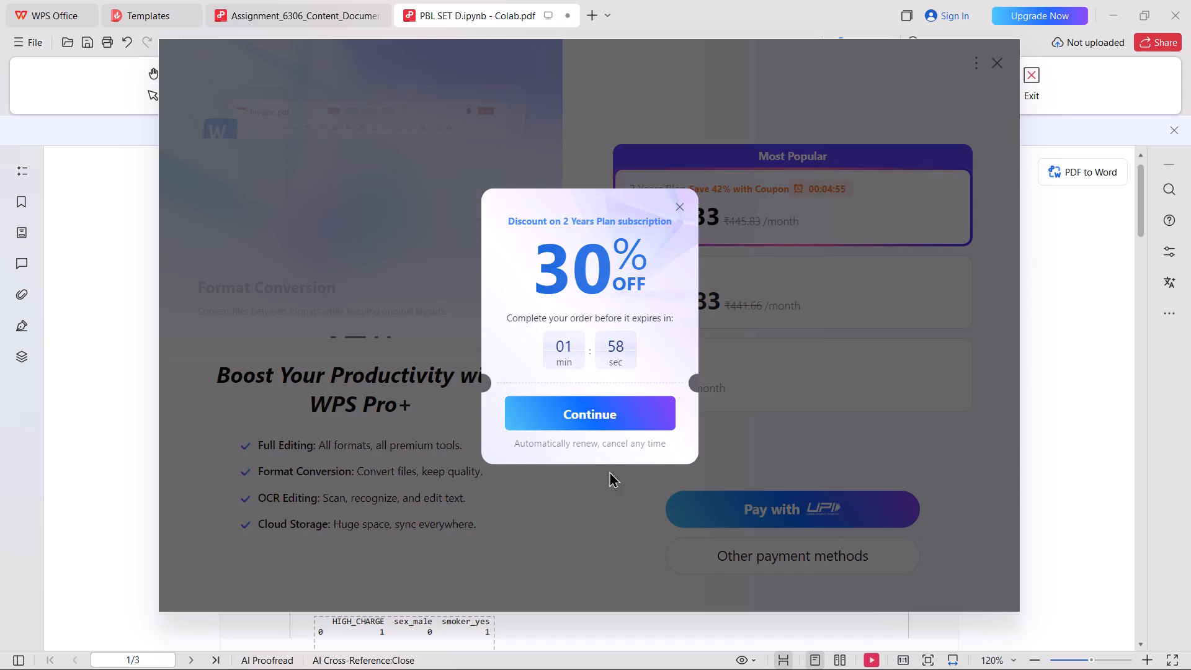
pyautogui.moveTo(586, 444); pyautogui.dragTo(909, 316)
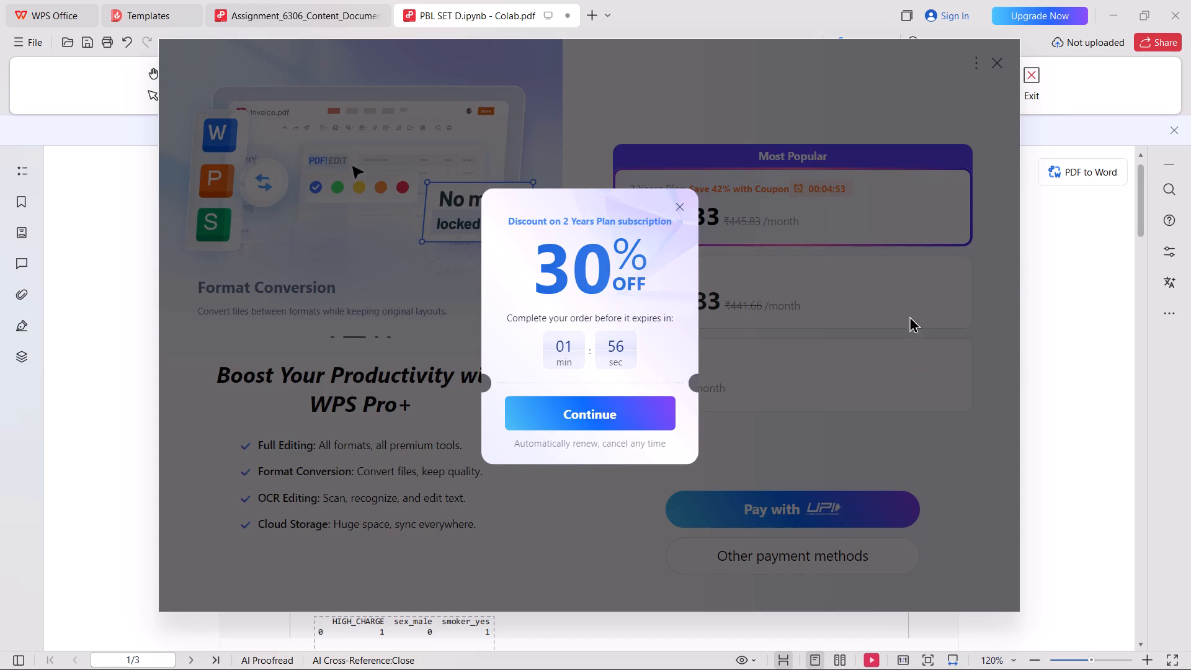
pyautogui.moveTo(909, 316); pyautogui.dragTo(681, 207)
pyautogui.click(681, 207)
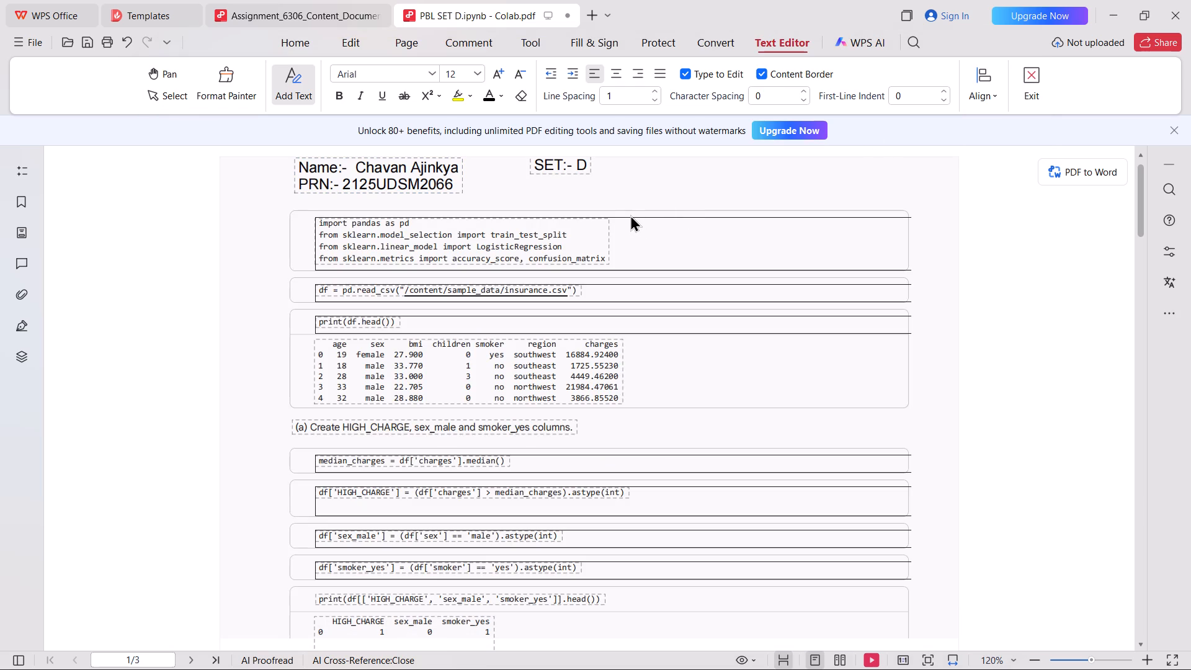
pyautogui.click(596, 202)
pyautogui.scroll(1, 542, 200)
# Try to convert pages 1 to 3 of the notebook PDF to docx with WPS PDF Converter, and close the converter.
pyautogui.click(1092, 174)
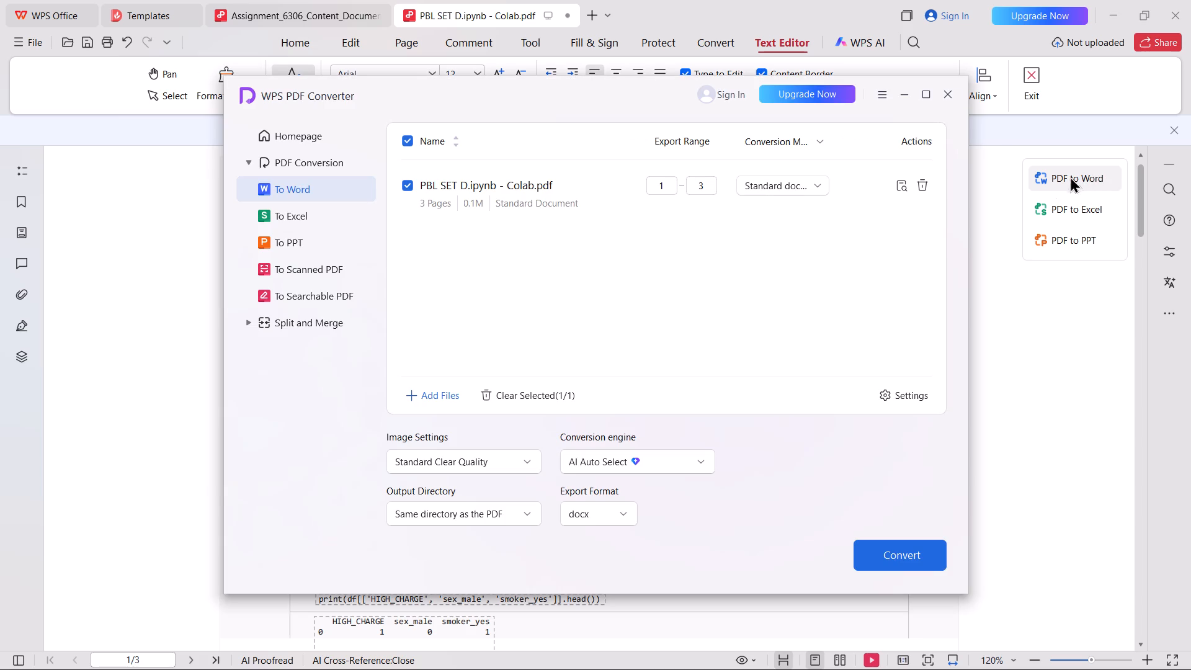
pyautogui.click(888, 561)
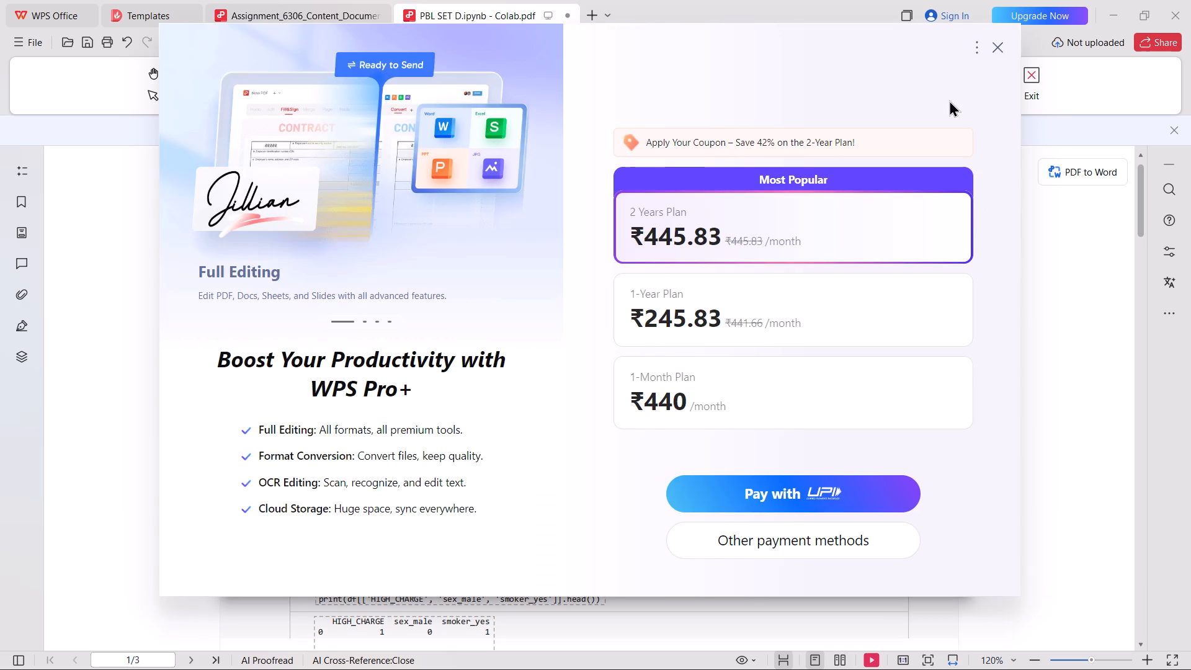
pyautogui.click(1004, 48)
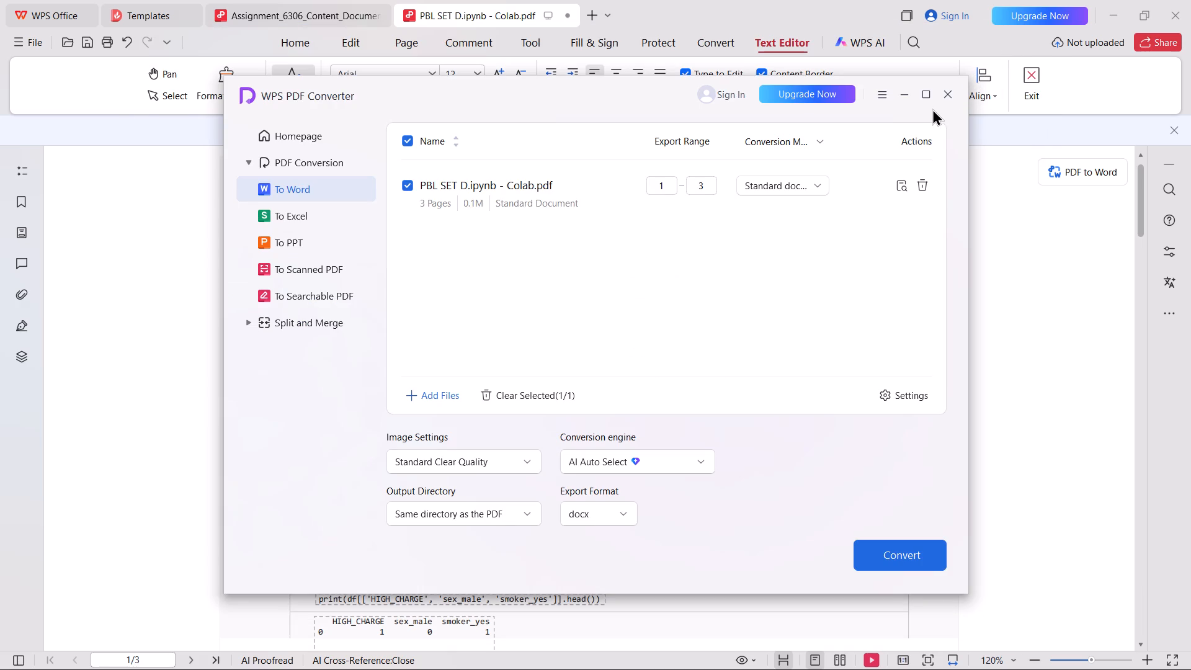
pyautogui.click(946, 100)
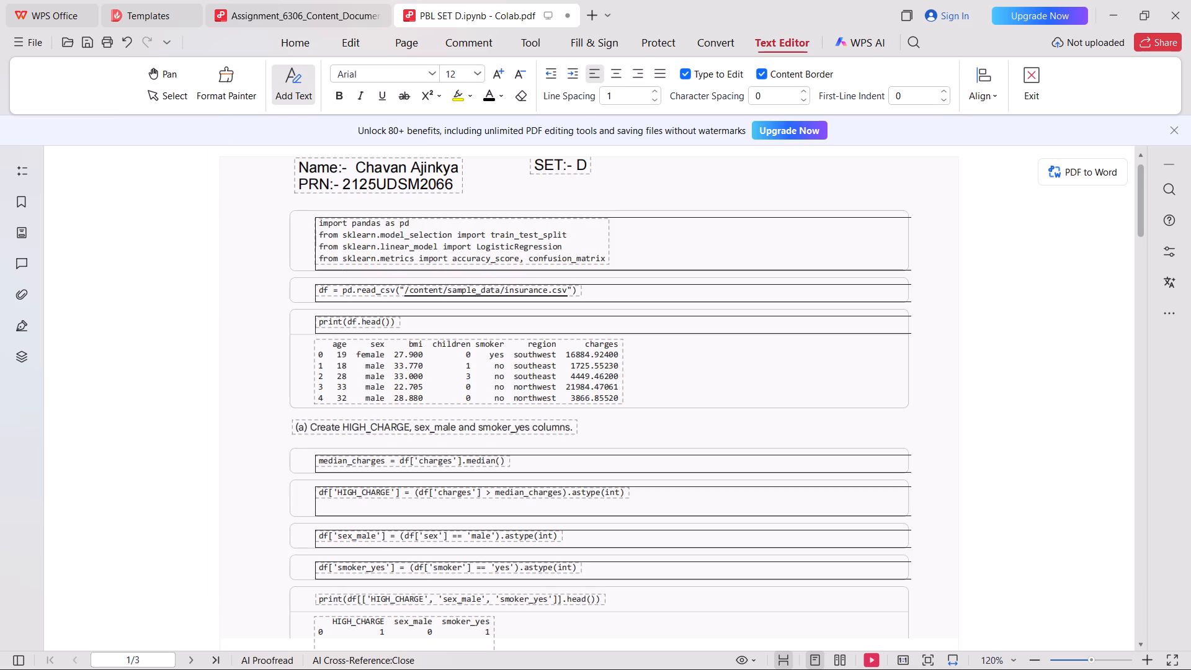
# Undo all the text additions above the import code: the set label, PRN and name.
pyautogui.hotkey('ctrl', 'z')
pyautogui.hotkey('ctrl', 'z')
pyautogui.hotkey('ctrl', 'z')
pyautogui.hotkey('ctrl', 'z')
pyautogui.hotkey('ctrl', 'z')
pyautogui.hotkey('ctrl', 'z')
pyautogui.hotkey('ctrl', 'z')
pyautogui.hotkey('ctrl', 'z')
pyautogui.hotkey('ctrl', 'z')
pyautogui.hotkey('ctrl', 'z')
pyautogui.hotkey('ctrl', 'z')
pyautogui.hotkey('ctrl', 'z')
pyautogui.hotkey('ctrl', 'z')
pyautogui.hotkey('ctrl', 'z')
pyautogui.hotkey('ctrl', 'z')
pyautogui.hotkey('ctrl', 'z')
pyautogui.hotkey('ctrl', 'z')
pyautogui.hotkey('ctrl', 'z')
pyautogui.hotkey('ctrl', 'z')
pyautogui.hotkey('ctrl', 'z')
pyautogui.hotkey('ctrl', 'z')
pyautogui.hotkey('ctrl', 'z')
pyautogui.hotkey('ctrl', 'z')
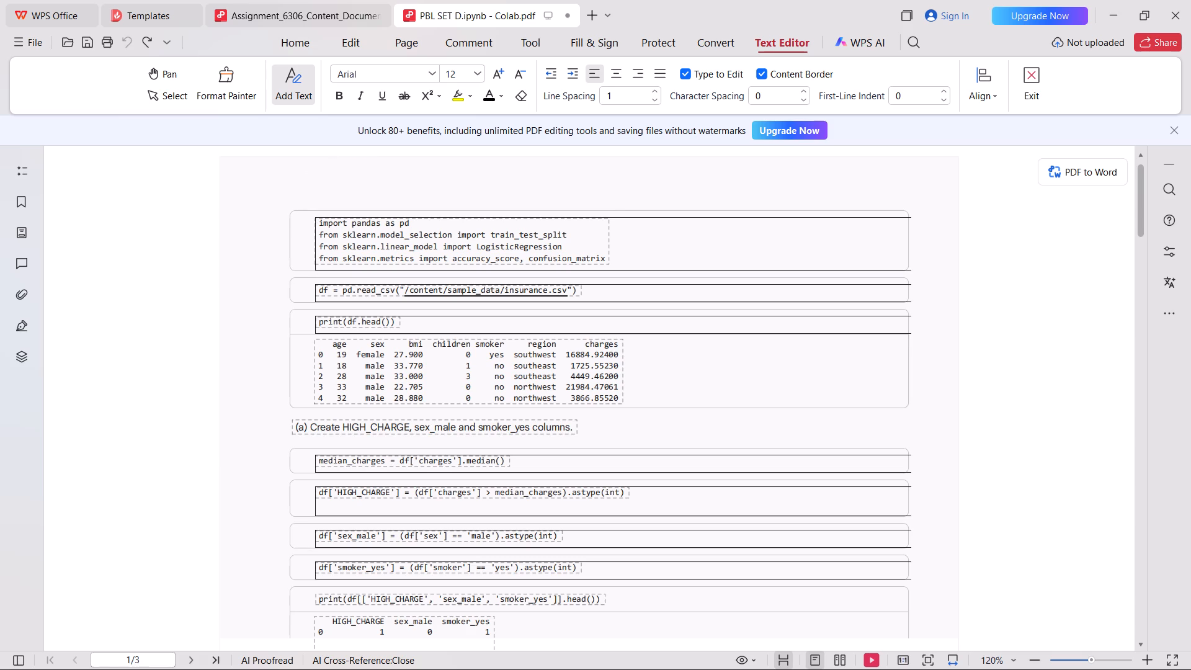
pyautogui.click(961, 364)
# Switch to Microsoft Edge, search the web for "i love pdf" and open the iLovePDF site.
pyautogui.hotkey('alt', 'Tab')
pyautogui.hotkey('alt', 'Tab')
pyautogui.hotkey('alt', 'Tab')
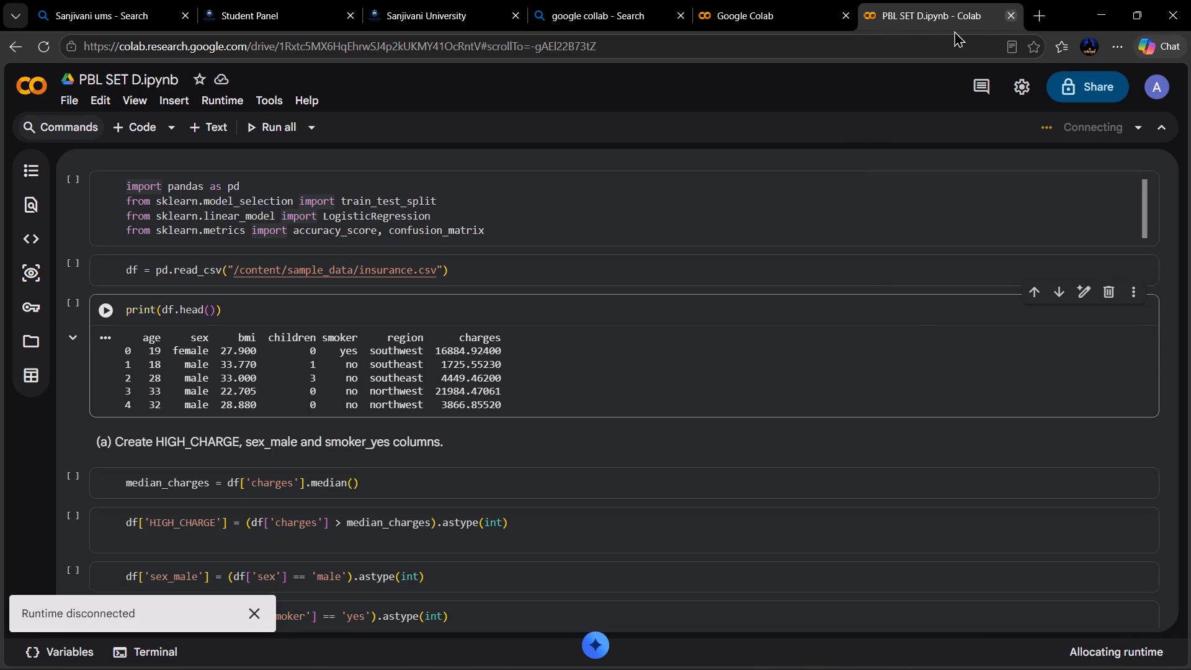
pyautogui.click(719, 6)
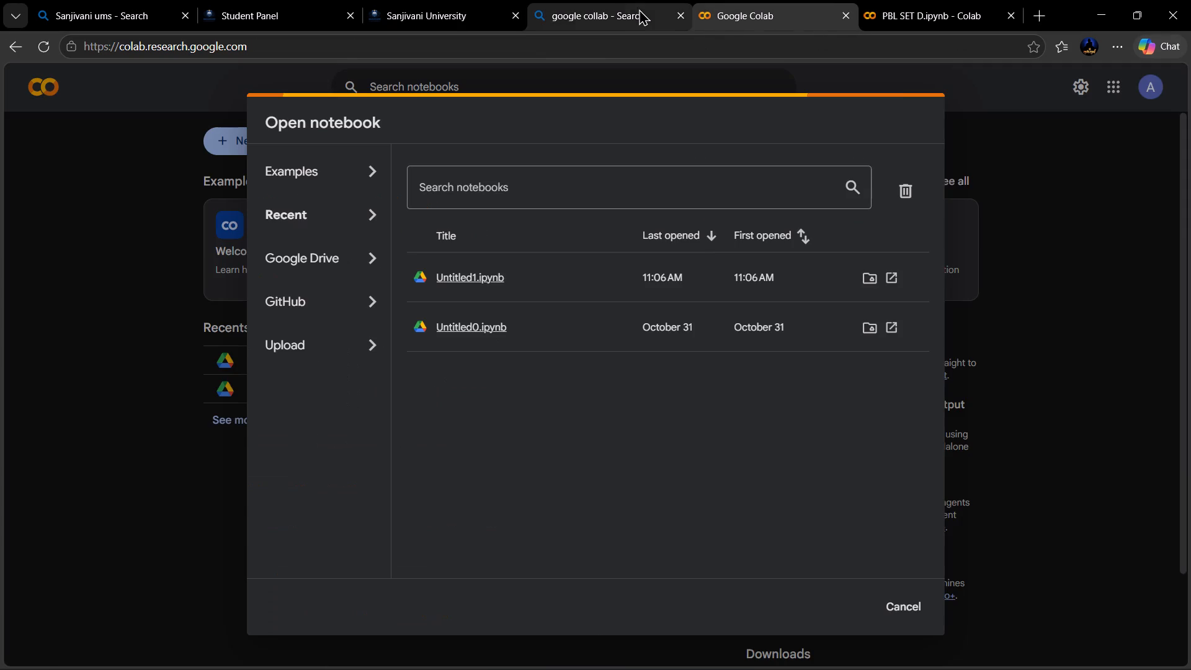
pyautogui.click(623, 7)
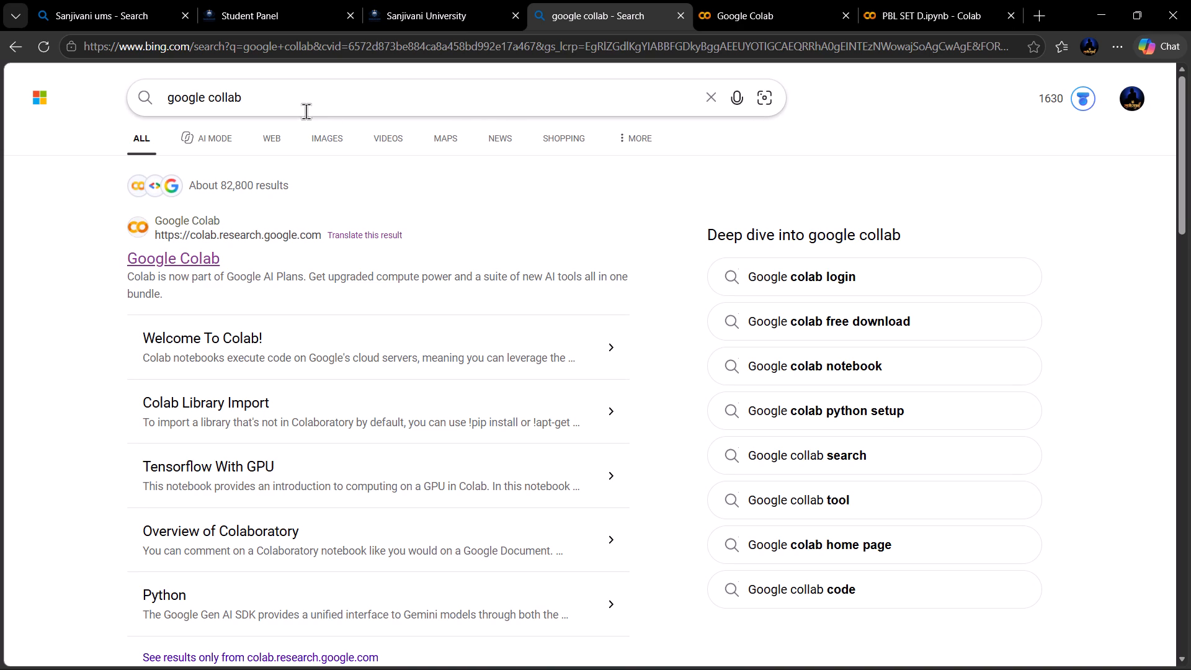
pyautogui.click(304, 109)
pyautogui.press('BackSpace')
pyautogui.press('BackSpace')
pyautogui.press('BackSpace')
pyautogui.press('BackSpace')
pyautogui.press('BackSpace')
pyautogui.press('BackSpace')
pyautogui.press('BackSpace')
pyautogui.press('BackSpace')
pyautogui.press('BackSpace')
pyautogui.press('BackSpace')
pyautogui.press('BackSpace')
pyautogui.press('BackSpace')
pyautogui.press('BackSpace')
pyautogui.press('BackSpace')
pyautogui.press('BackSpace')
pyautogui.press('BackSpace')
pyautogui.press('BackSpace')
pyautogui.press('BackSpace')
pyautogui.press('BackSpace')
pyautogui.press('BackSpace')
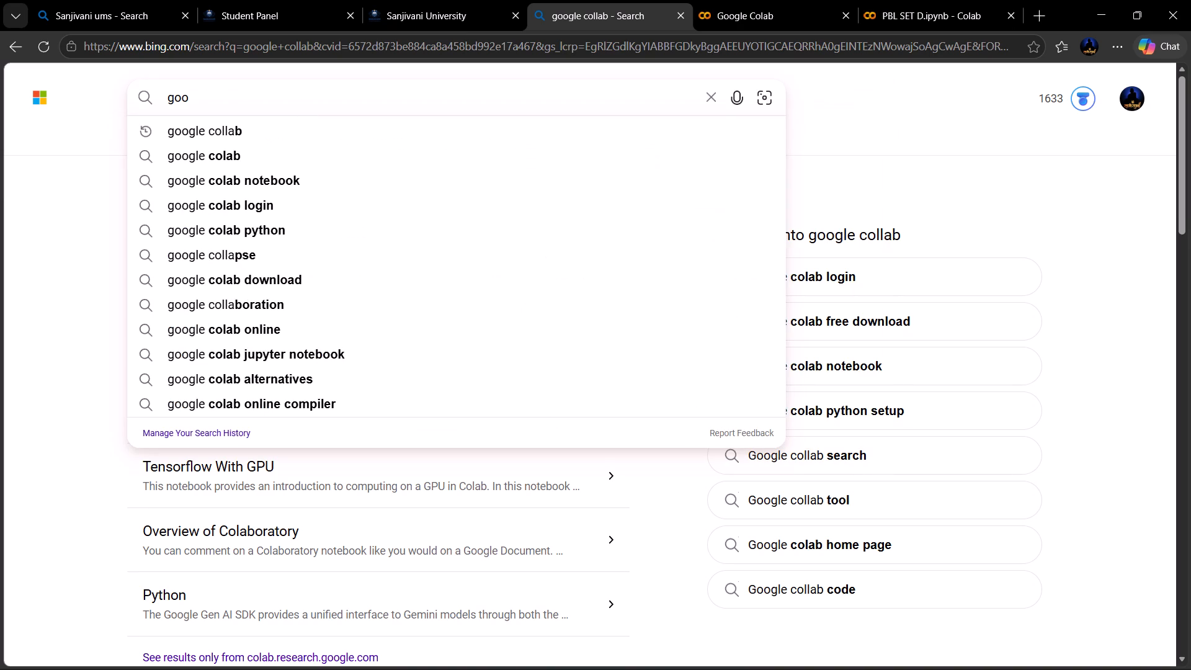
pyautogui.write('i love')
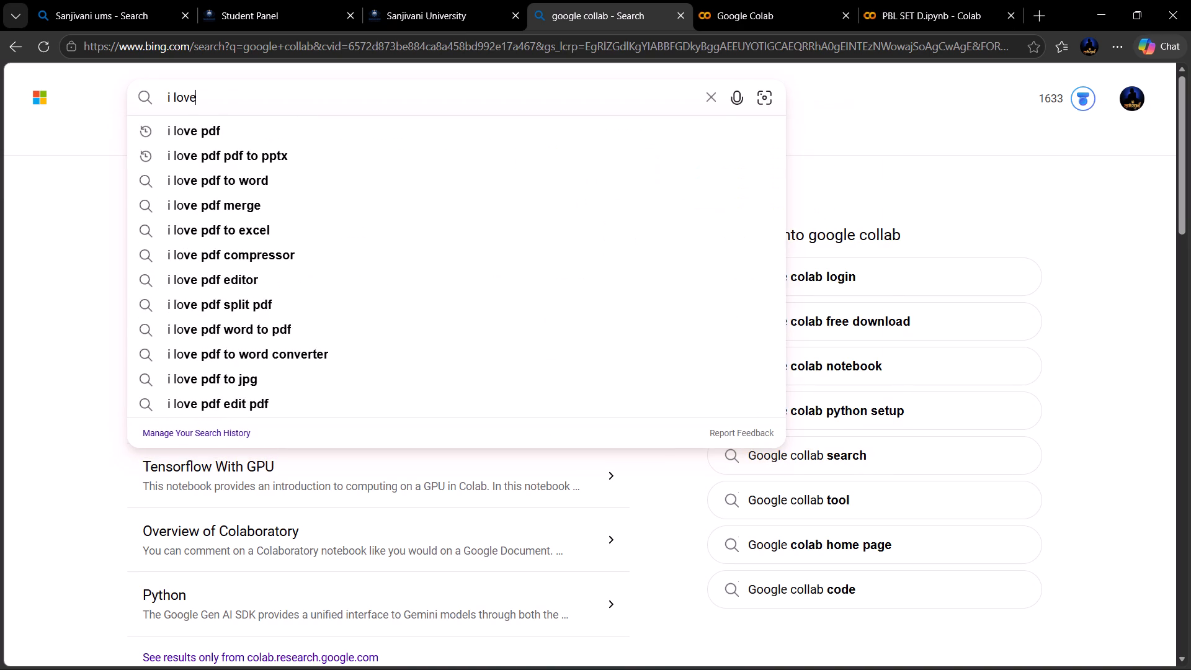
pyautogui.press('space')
pyautogui.click(234, 127)
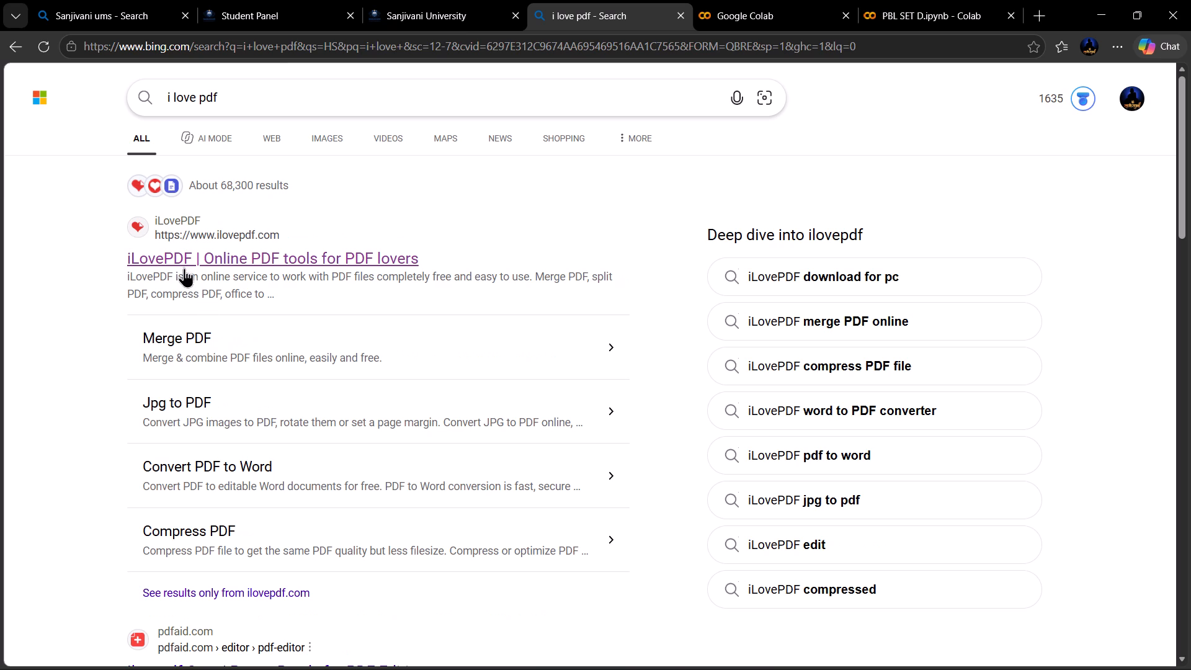
pyautogui.click(172, 254)
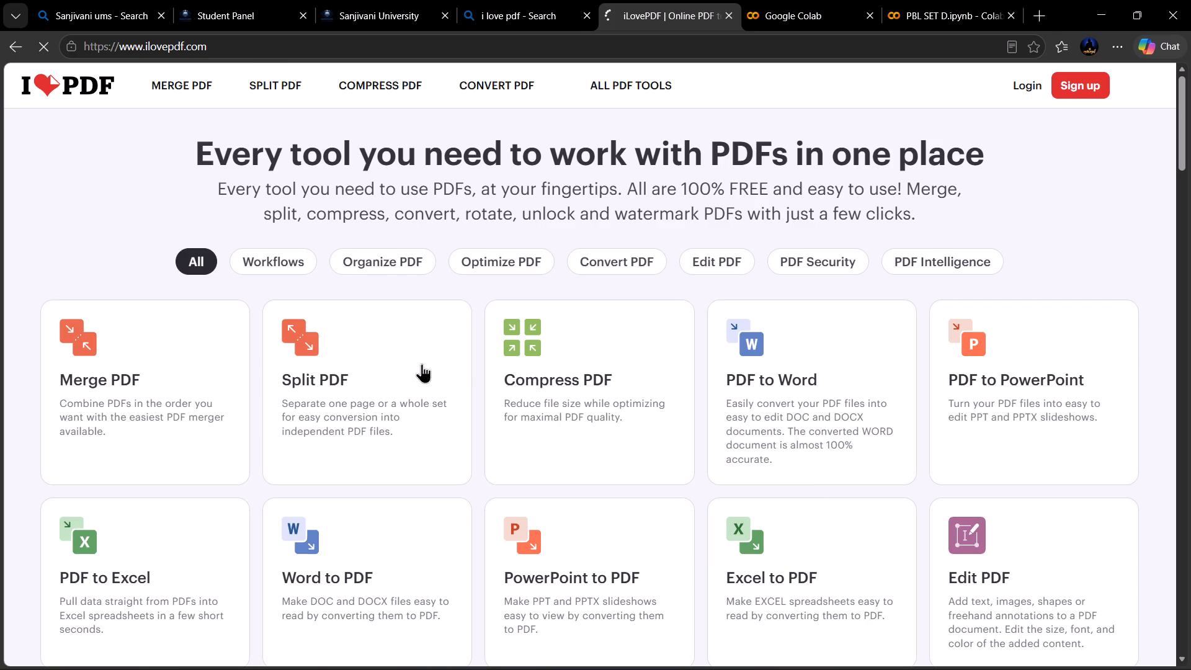
# Load "PBL SET D.ipynb - Colab.pdf" from Downloads into iLovePDF's PDF to Word converter.
pyautogui.click(768, 360)
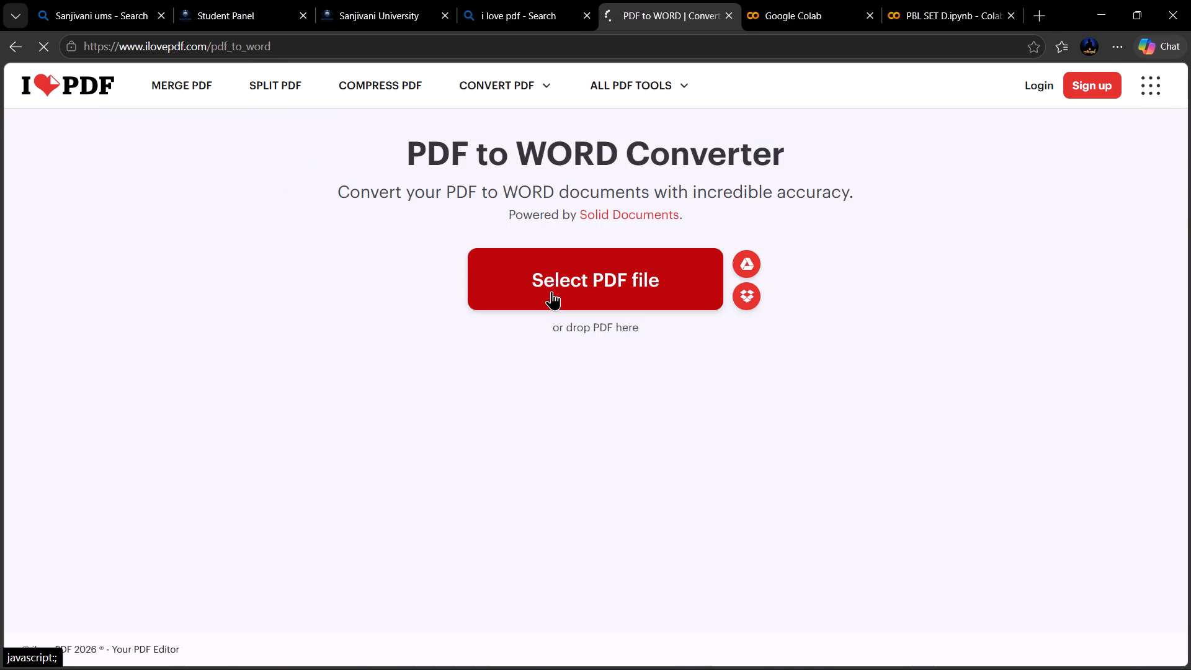
pyautogui.click(620, 282)
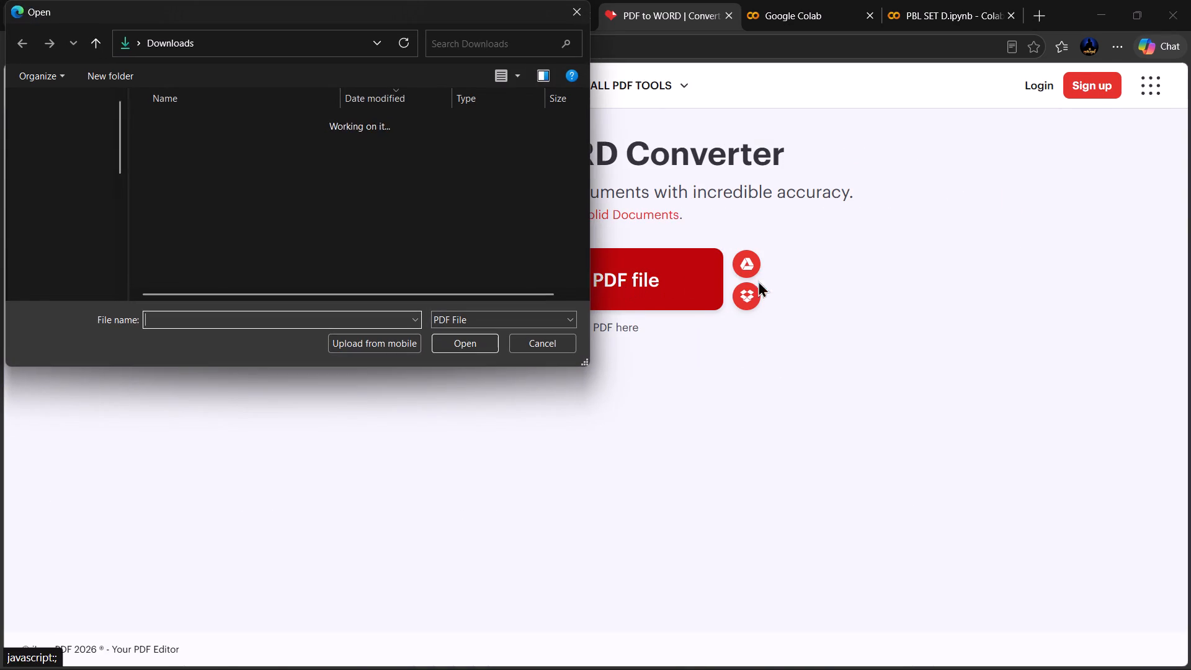
pyautogui.doubleClick(283, 136)
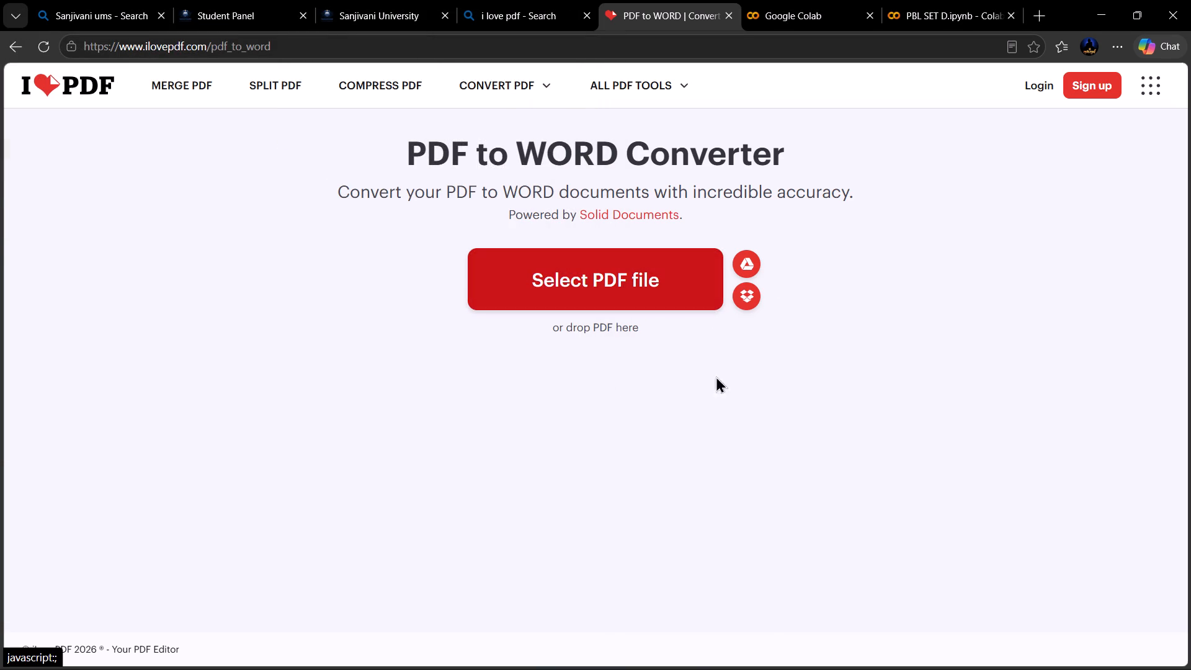
pyautogui.click(629, 259)
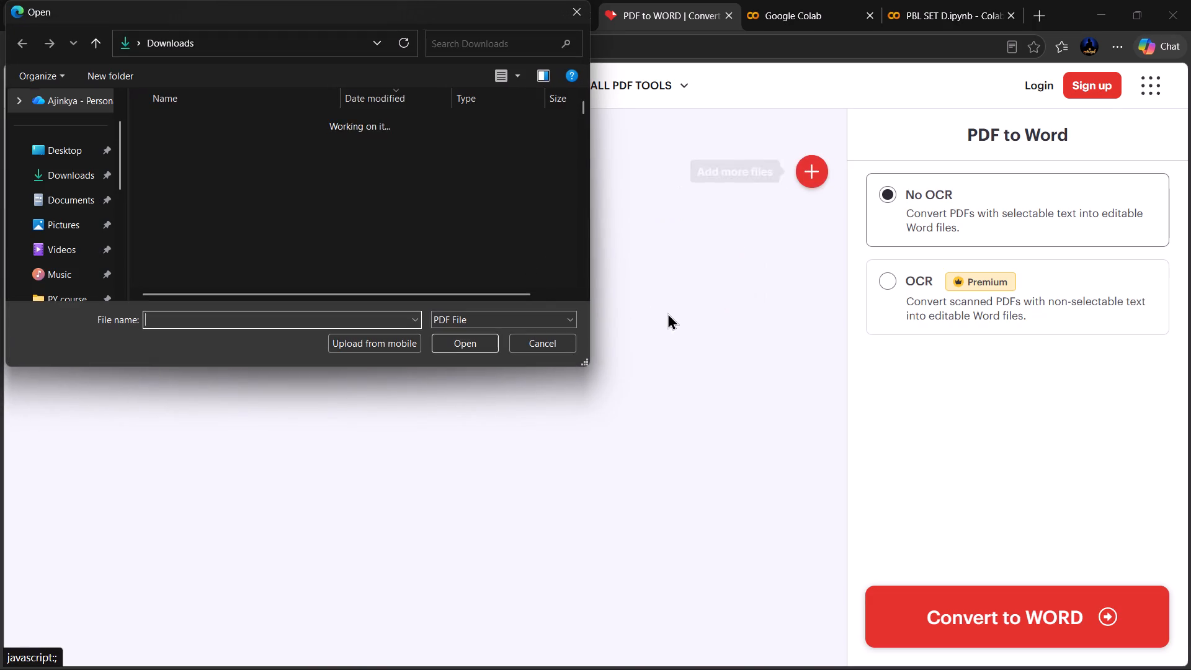
pyautogui.click(579, 4)
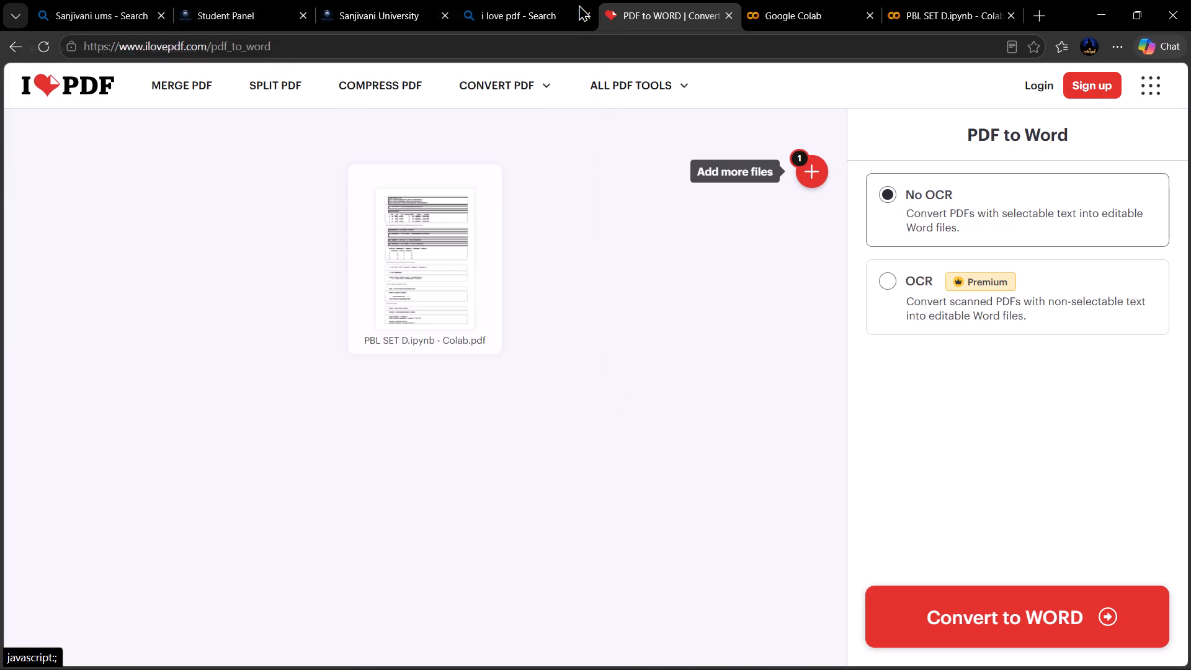
# Convert the notebook PDF to Word with No OCR, download the result and open the docx in WPS Office.
pyautogui.click(1037, 589)
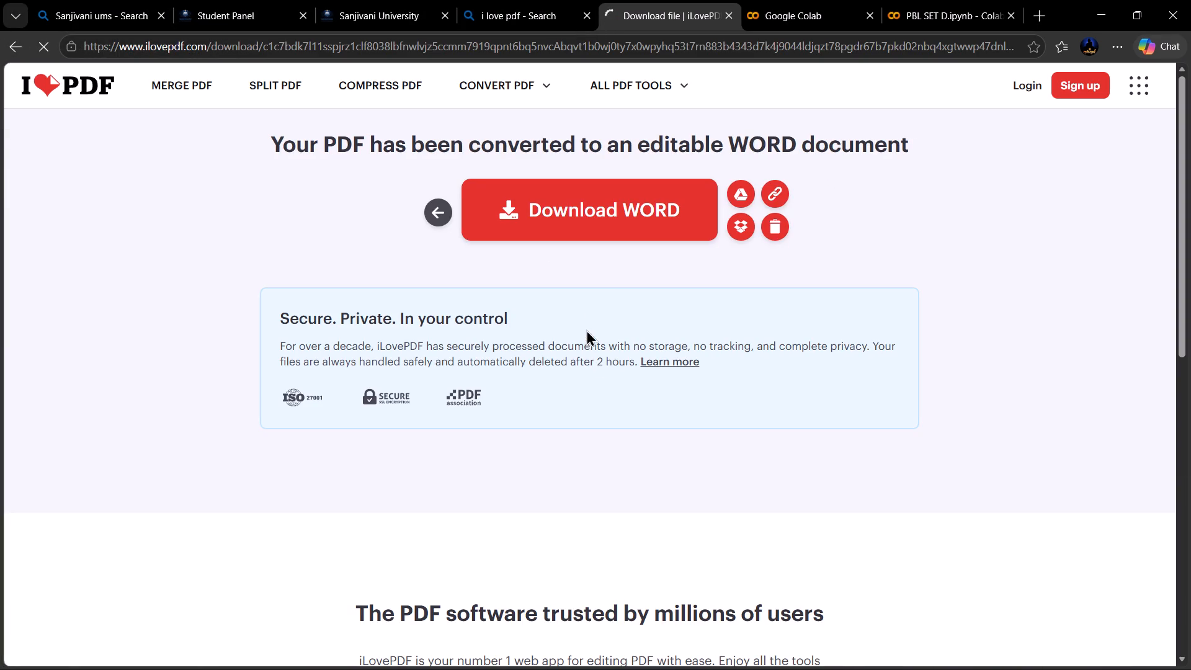
pyautogui.click(588, 202)
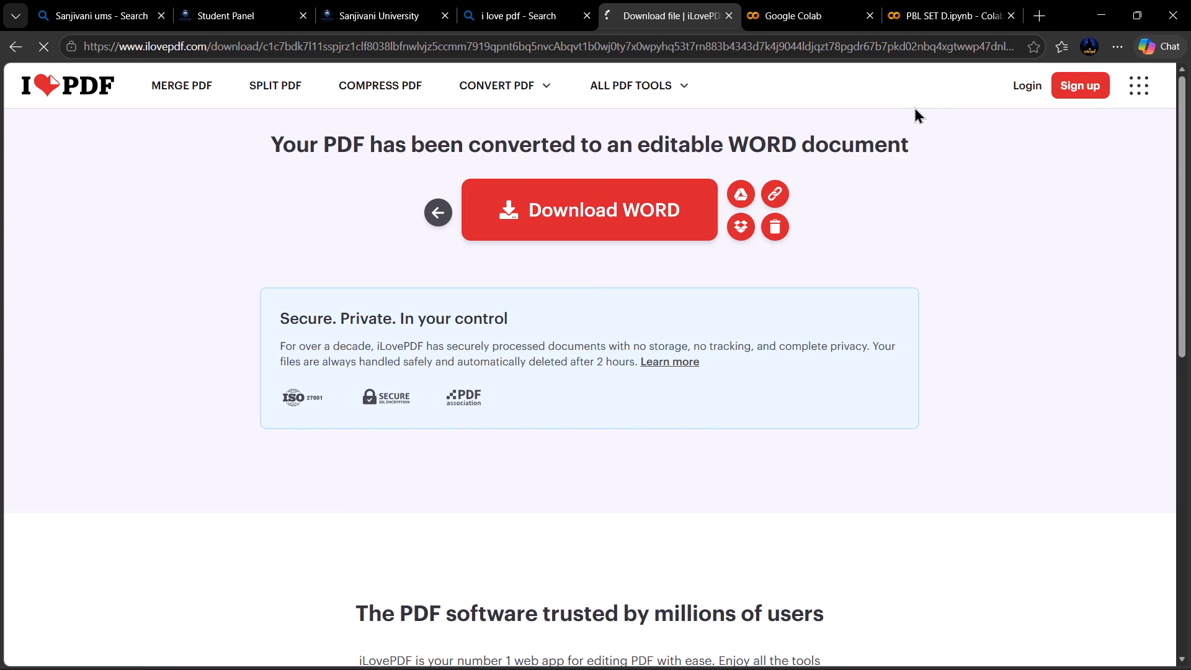
pyautogui.click(928, 123)
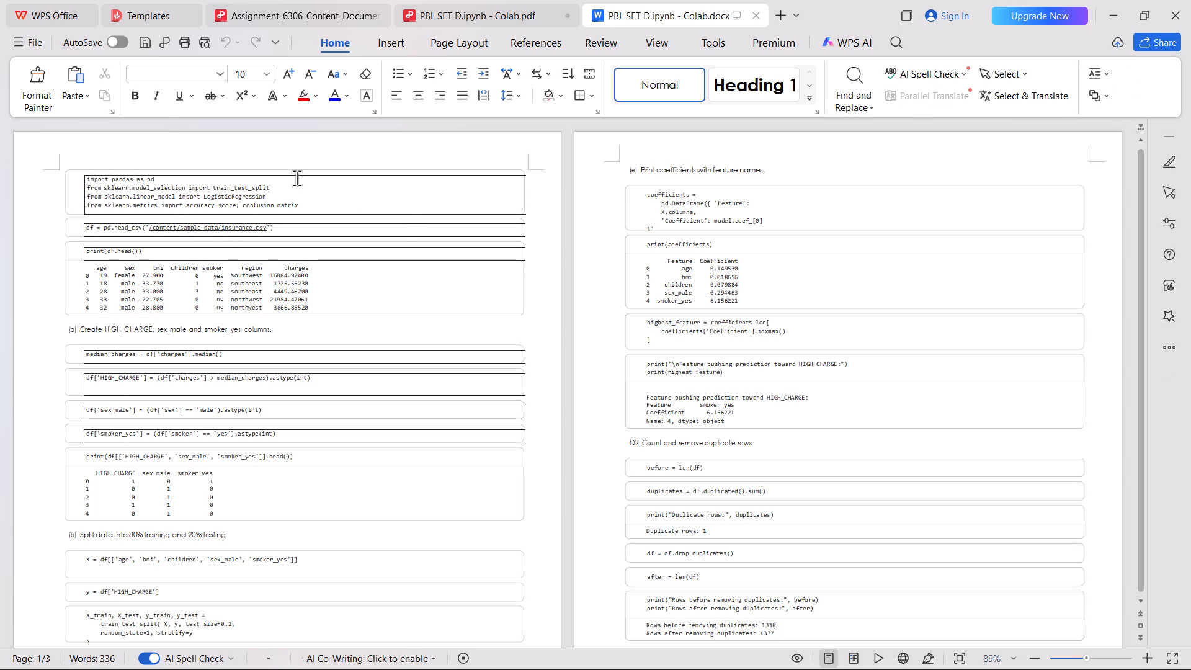
# Insert blank space above the import code at the start of the Word document.
pyautogui.click(247, 156)
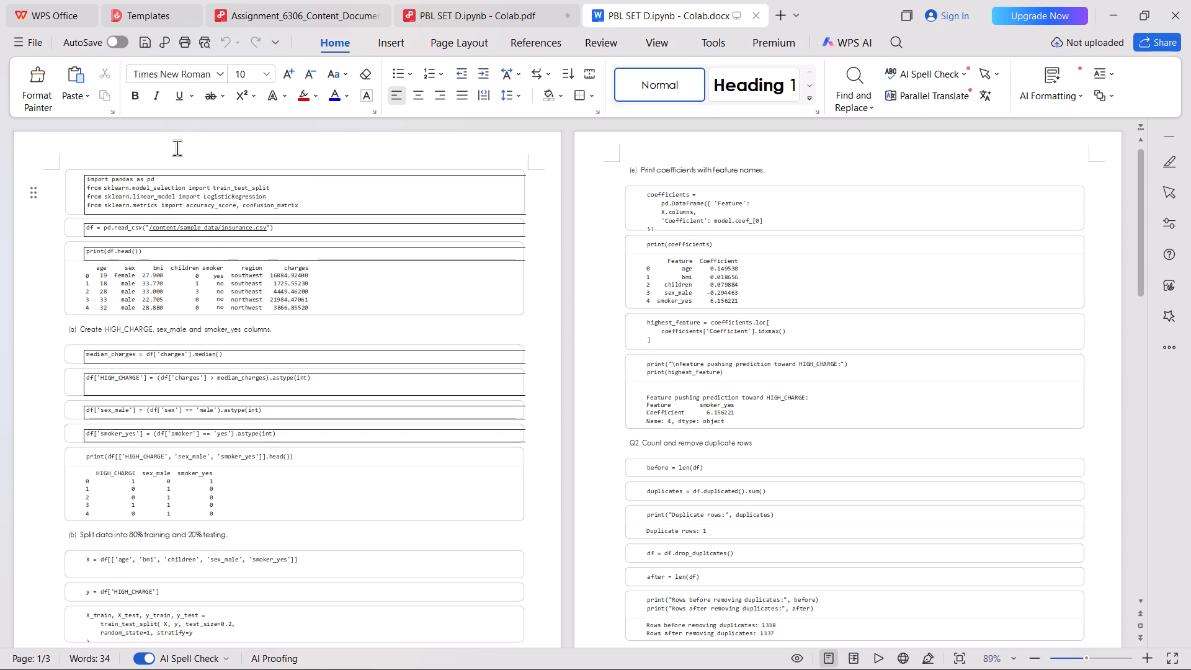
pyautogui.press('Return')
pyautogui.press('Return')
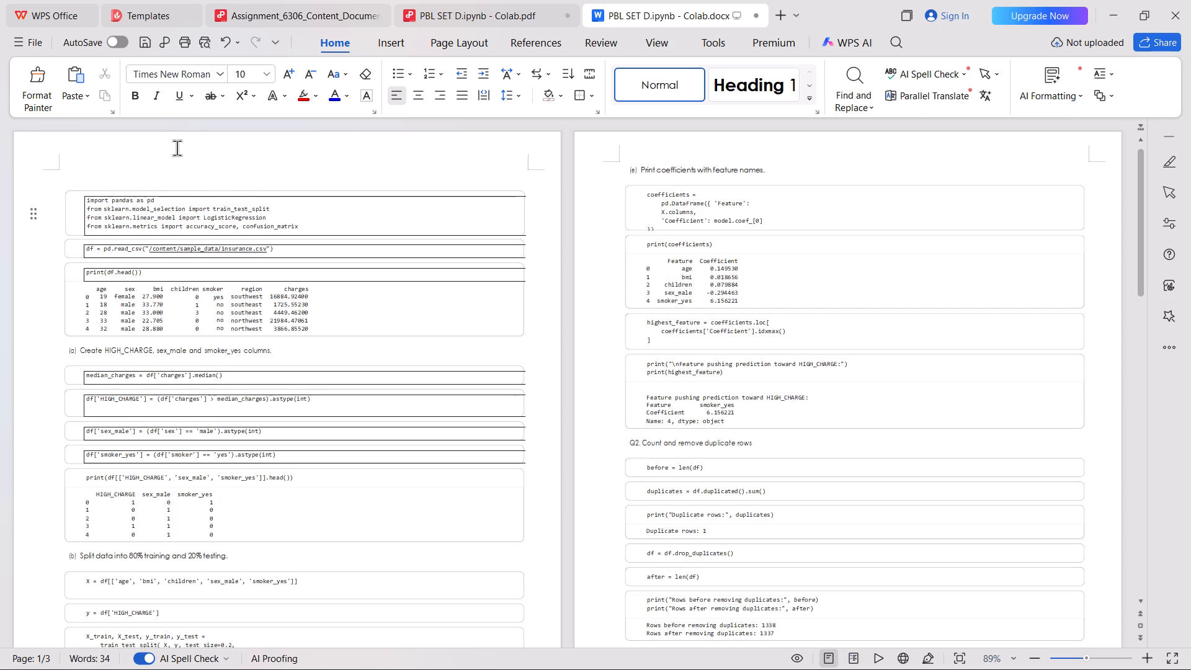
pyautogui.press('Return')
pyautogui.press('Return')
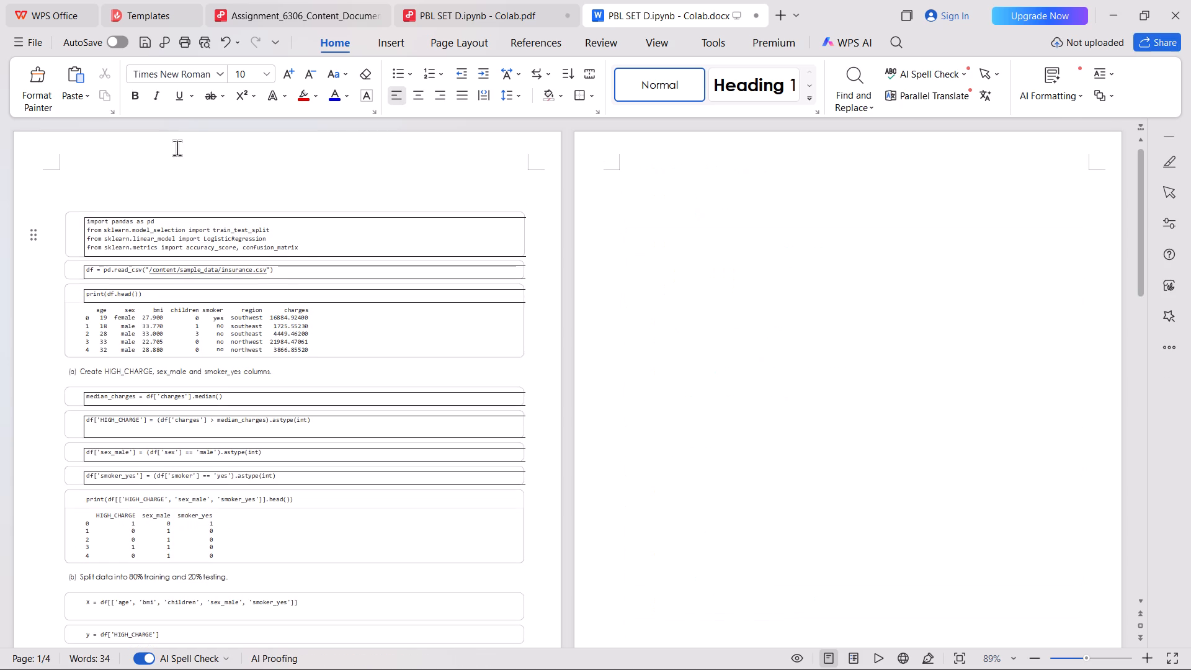
pyautogui.press('BackSpace')
pyautogui.press('BackSpace')
pyautogui.press('BackSpace')
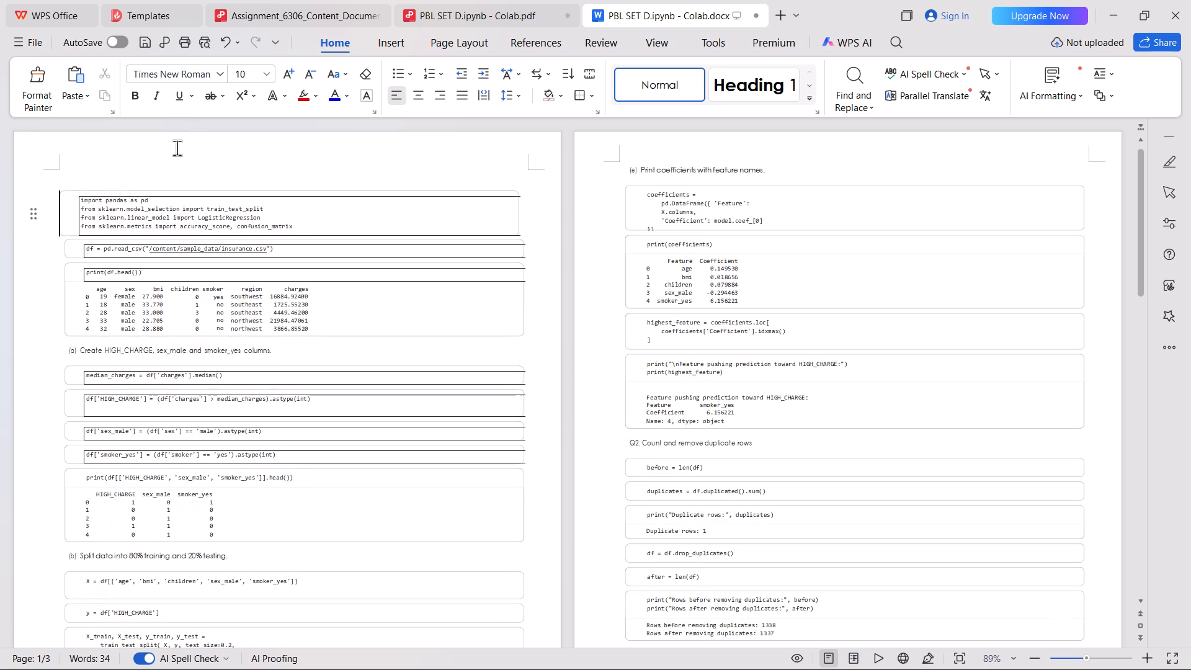
# Enter a "Name:-" line with the student's name above the import code.
pyautogui.click(120, 169)
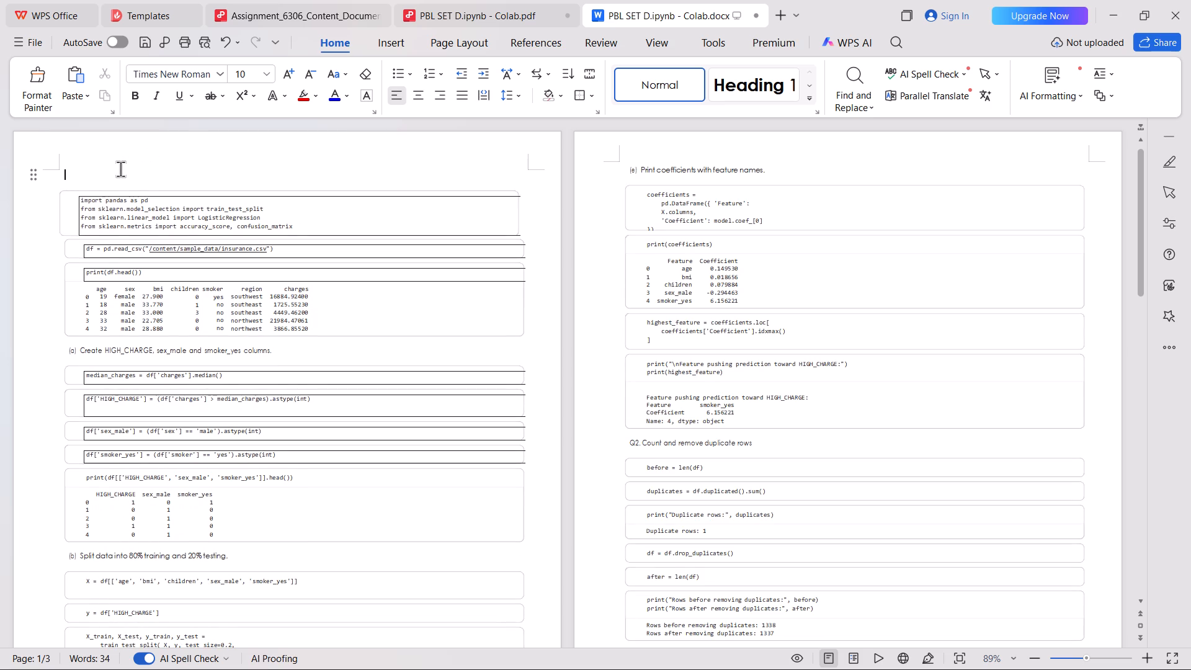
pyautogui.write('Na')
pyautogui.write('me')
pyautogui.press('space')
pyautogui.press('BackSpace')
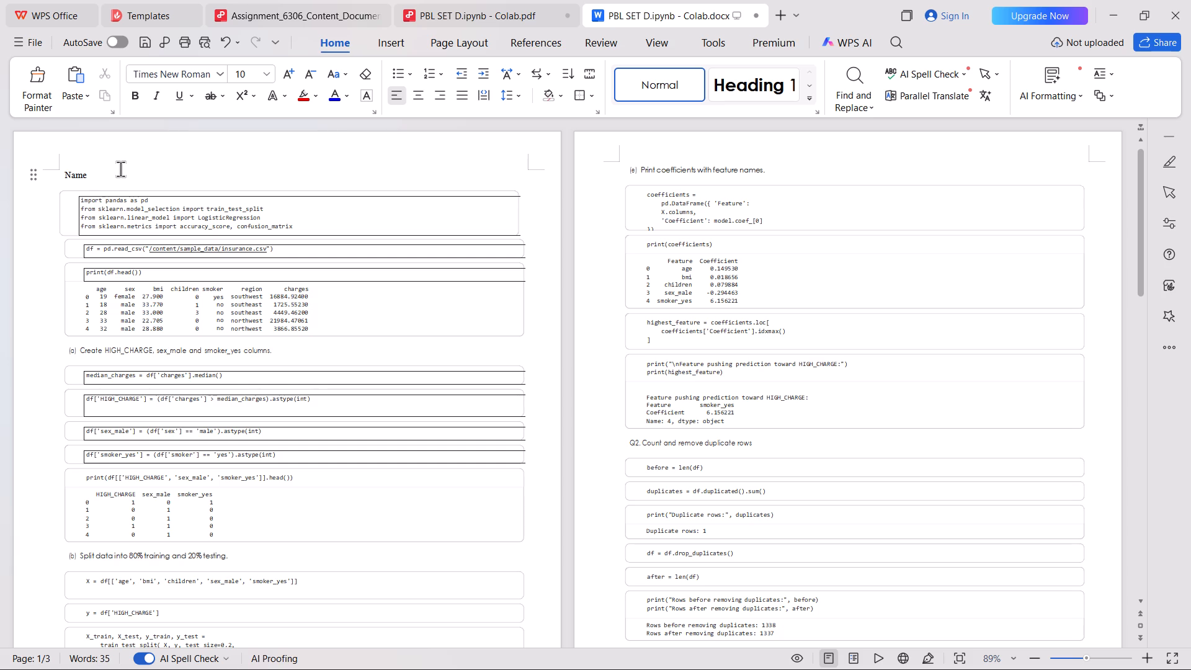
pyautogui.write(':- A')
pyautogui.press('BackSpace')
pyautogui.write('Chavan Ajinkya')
# Add "SET:- D" on the name line, spaced well apart from the student's name.
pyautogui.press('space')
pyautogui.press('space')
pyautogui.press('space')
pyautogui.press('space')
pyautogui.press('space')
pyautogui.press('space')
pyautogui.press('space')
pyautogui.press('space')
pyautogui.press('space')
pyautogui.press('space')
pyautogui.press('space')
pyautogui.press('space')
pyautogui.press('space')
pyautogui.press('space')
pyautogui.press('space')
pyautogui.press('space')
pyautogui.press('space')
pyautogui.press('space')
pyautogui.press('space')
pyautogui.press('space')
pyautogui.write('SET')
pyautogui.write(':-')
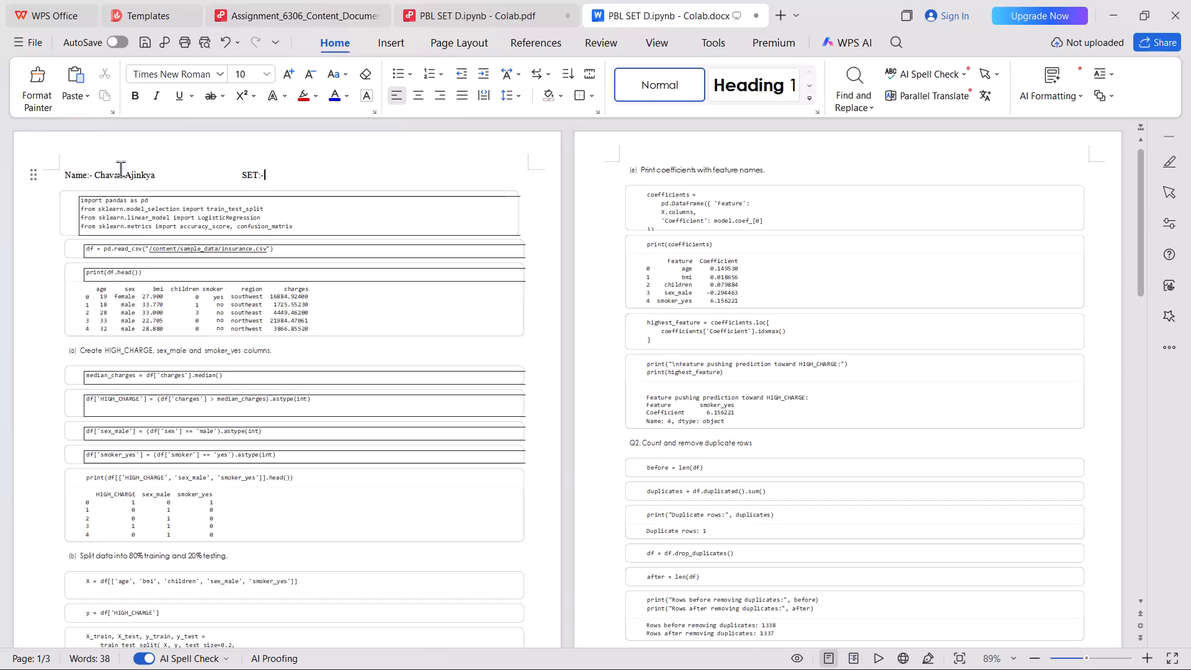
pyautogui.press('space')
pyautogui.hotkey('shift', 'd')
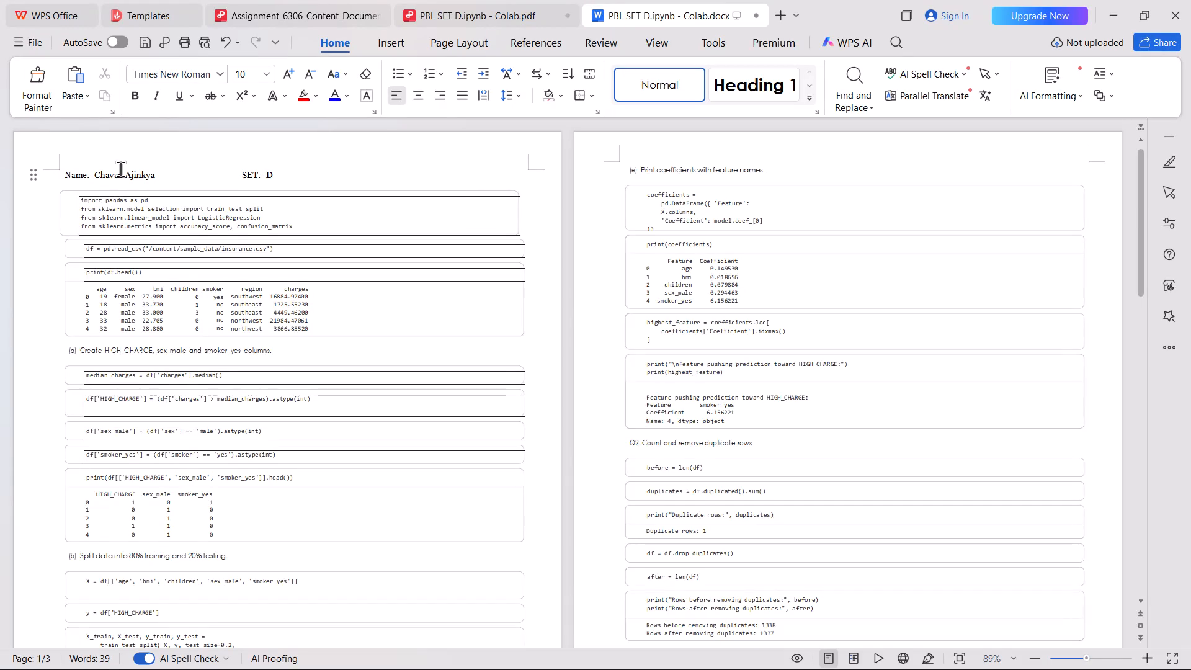
# Add a "PRN:-" line with the student's PRN below the name line.
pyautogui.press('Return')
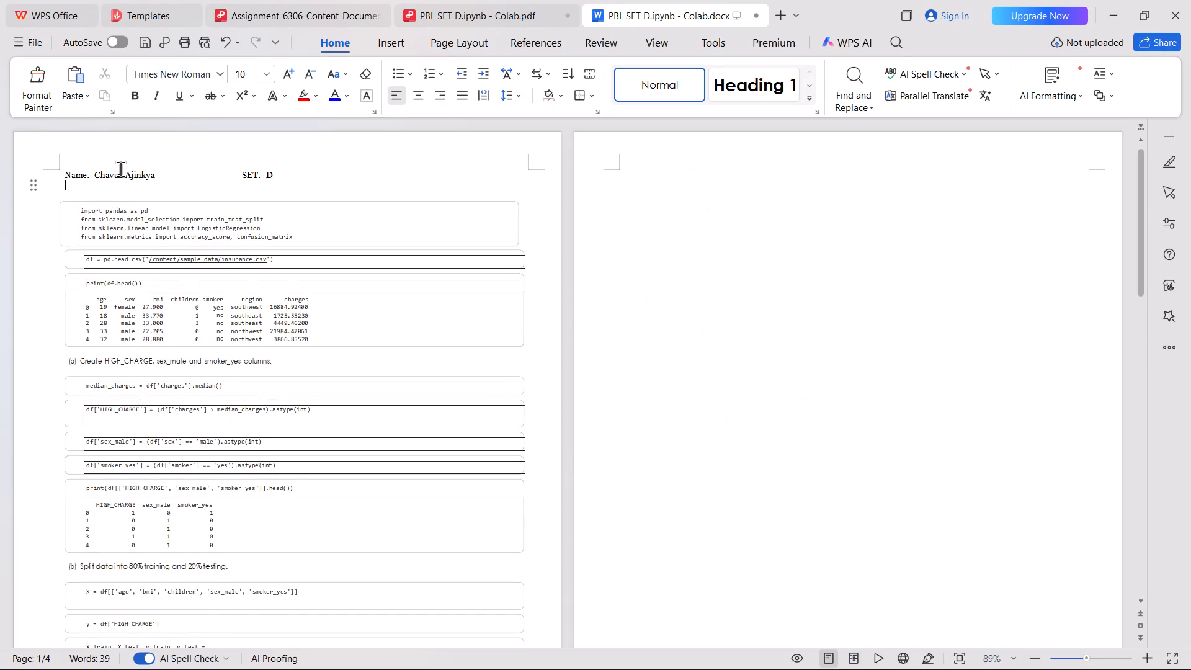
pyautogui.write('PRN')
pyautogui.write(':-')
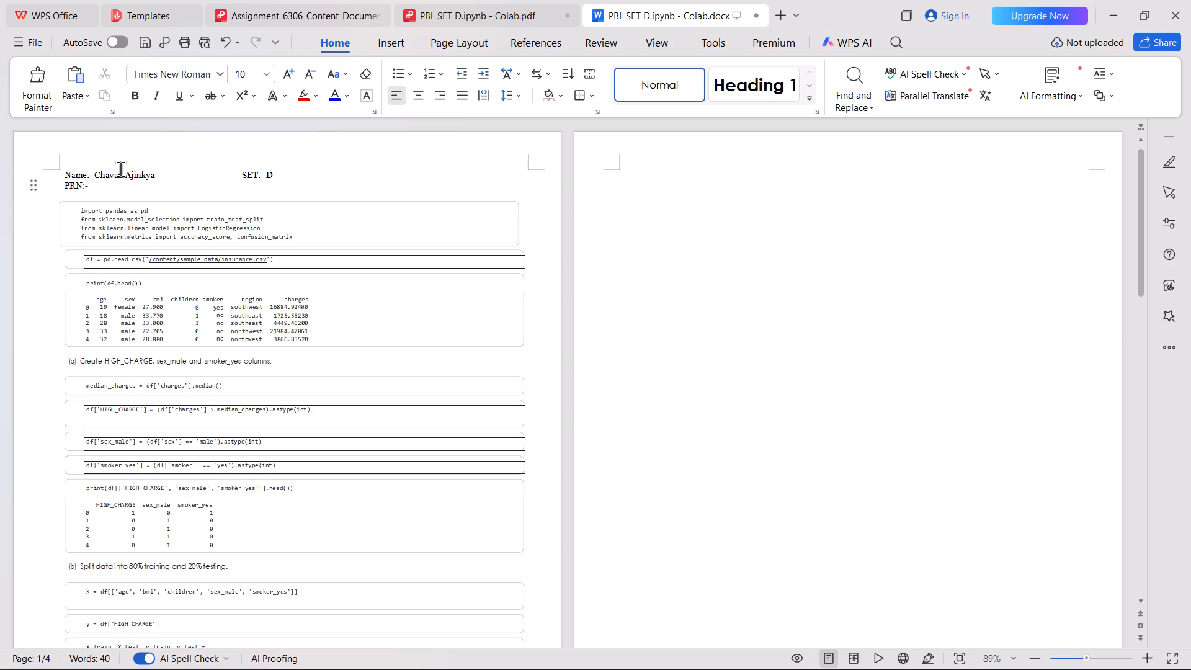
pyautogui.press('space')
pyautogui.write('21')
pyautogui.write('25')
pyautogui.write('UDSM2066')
# Enlarge the name, set and PRN lines to font size 16.
pyautogui.moveTo(156, 181); pyautogui.dragTo(24, 161)
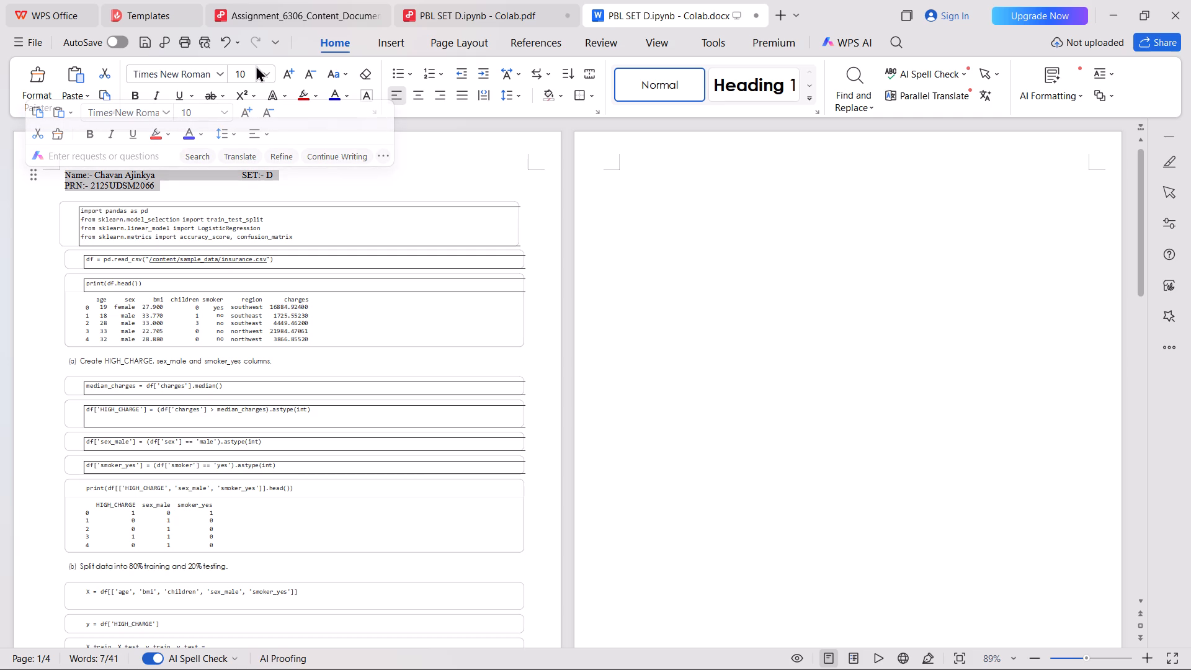
pyautogui.click(295, 74)
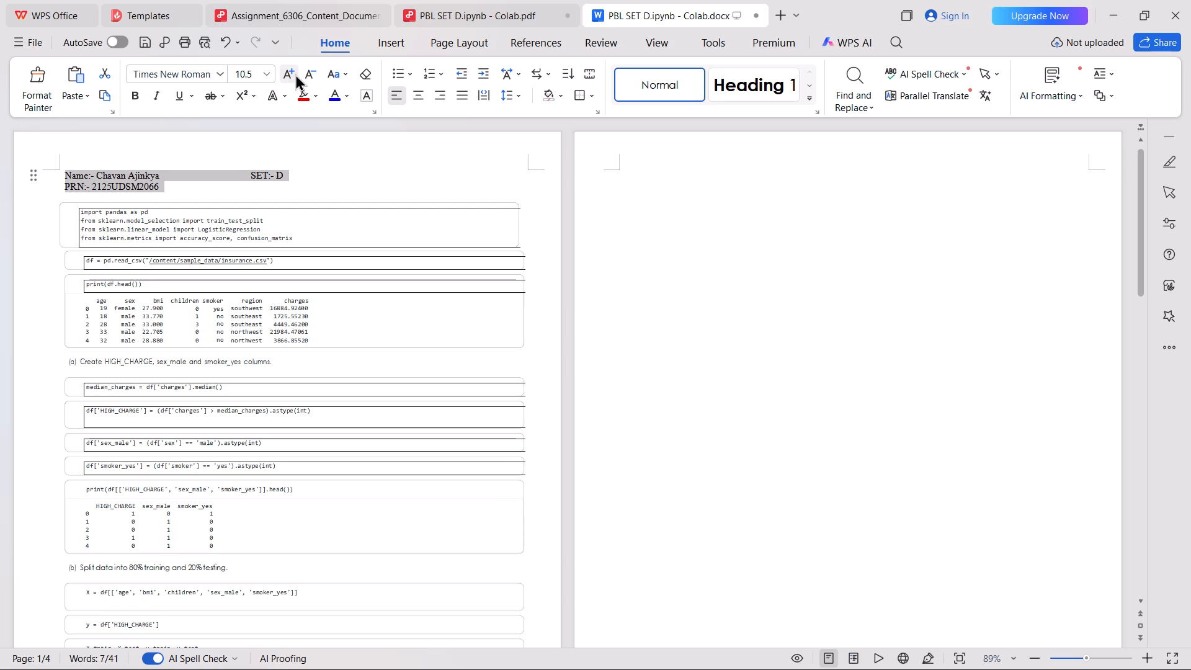
pyautogui.click(295, 74)
pyautogui.tripleClick(295, 74)
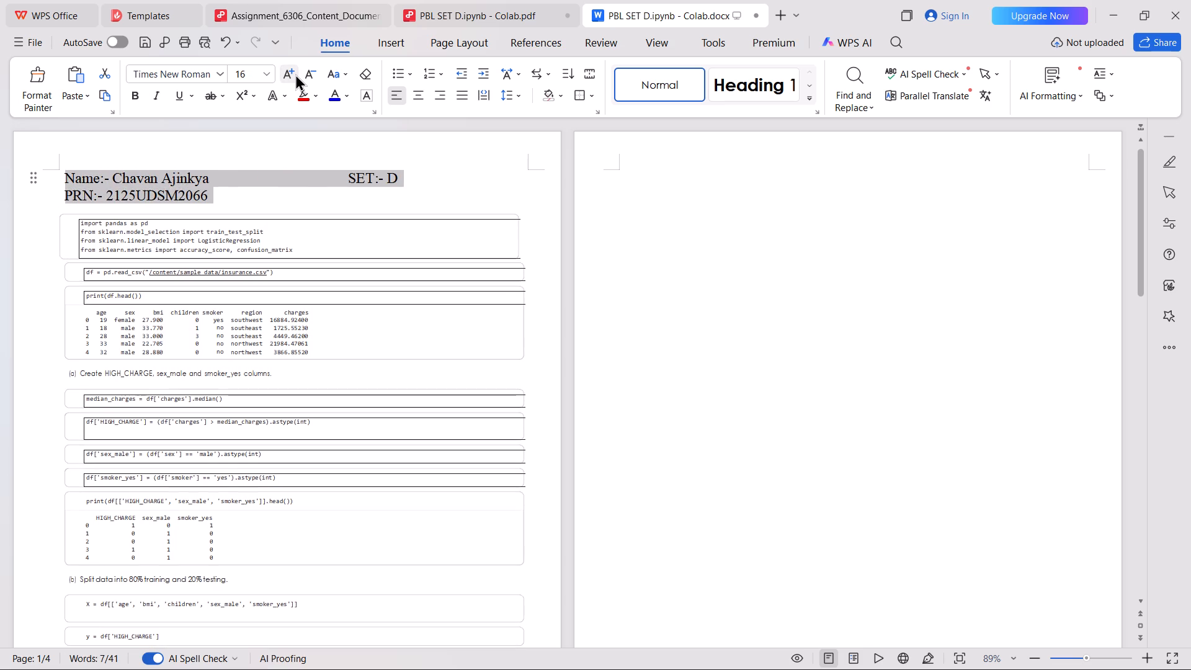
# Review the converted document's pages to check the layout below the student details.
pyautogui.scroll(-8, 327, 329)
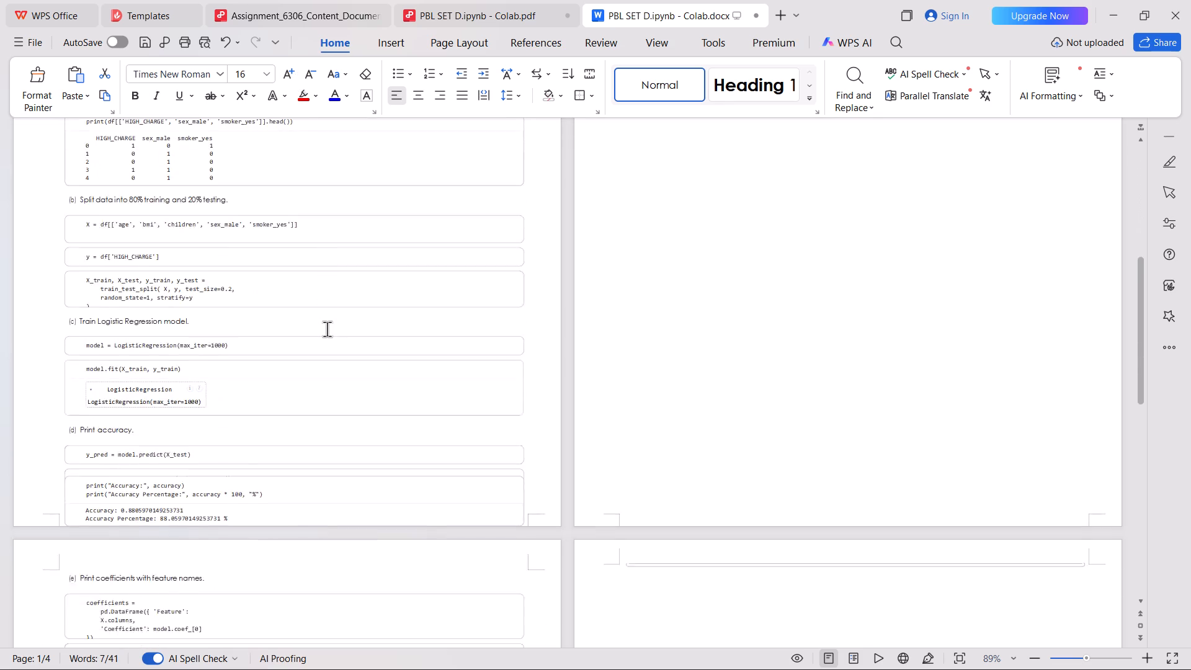
pyautogui.scroll(-10, 327, 329)
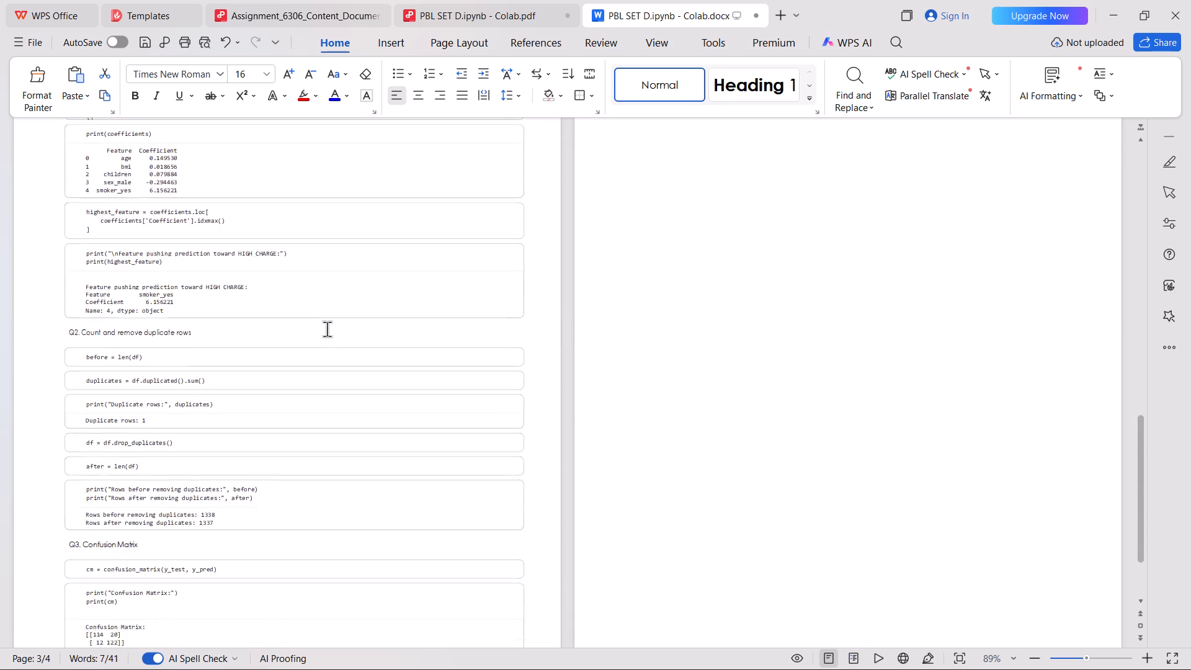
pyautogui.scroll(-3, 327, 329)
pyautogui.scroll(4, 327, 329)
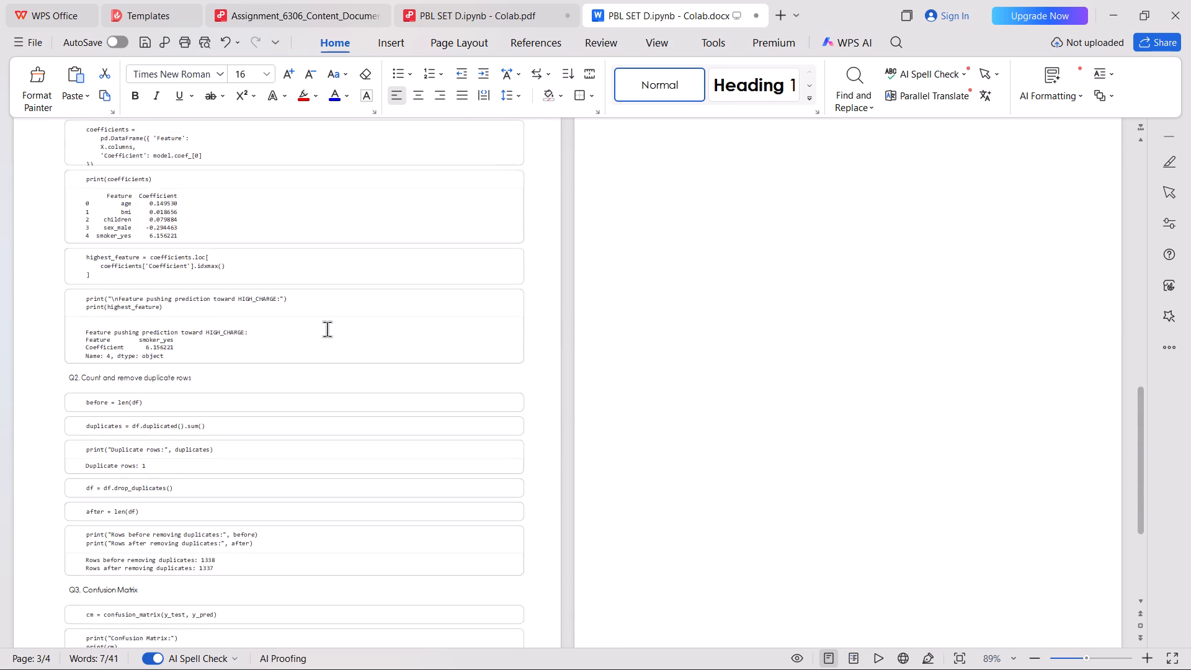
pyautogui.scroll(10, 327, 329)
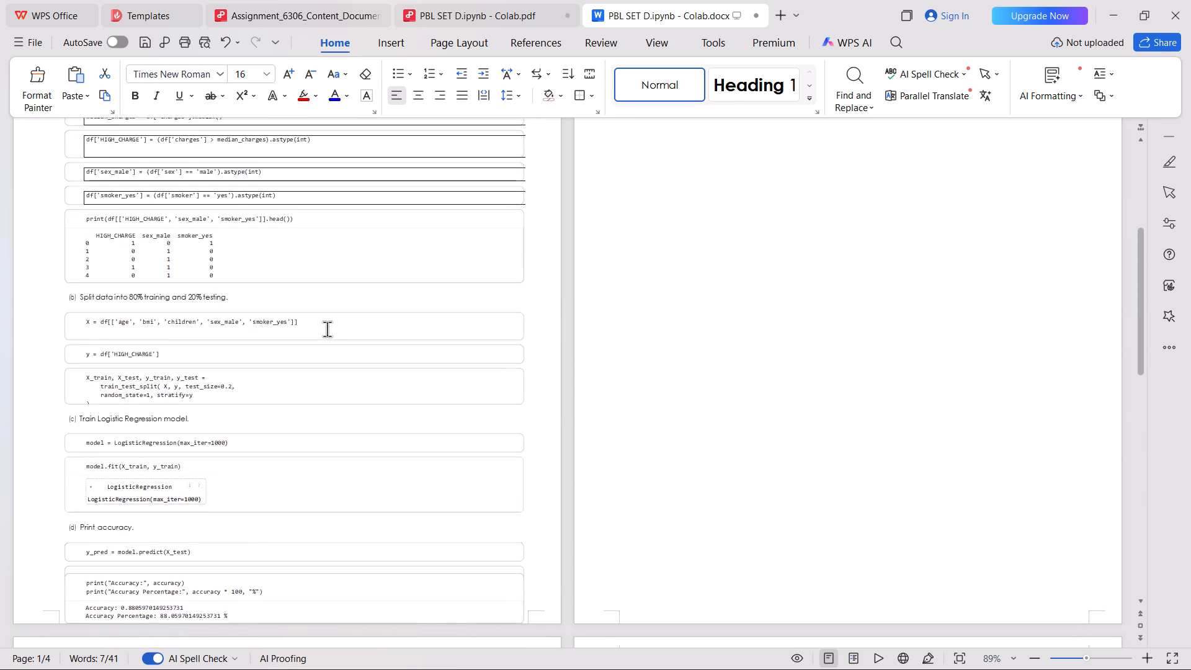
pyautogui.scroll(2, 327, 329)
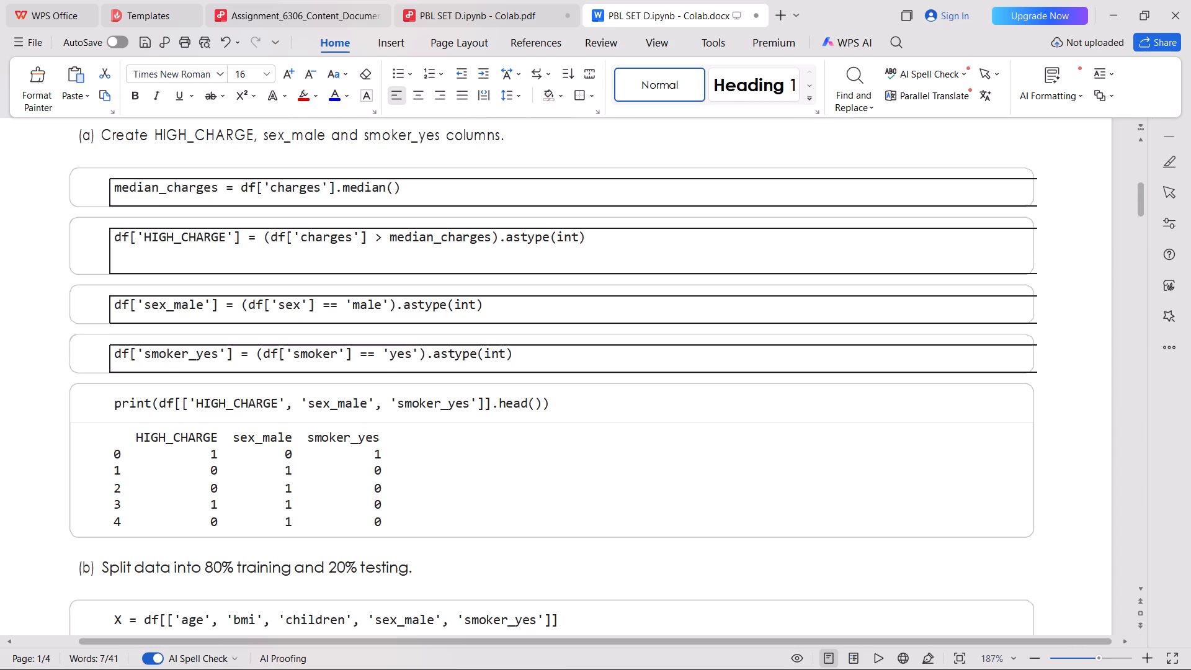
pyautogui.scroll(2, 390, 287)
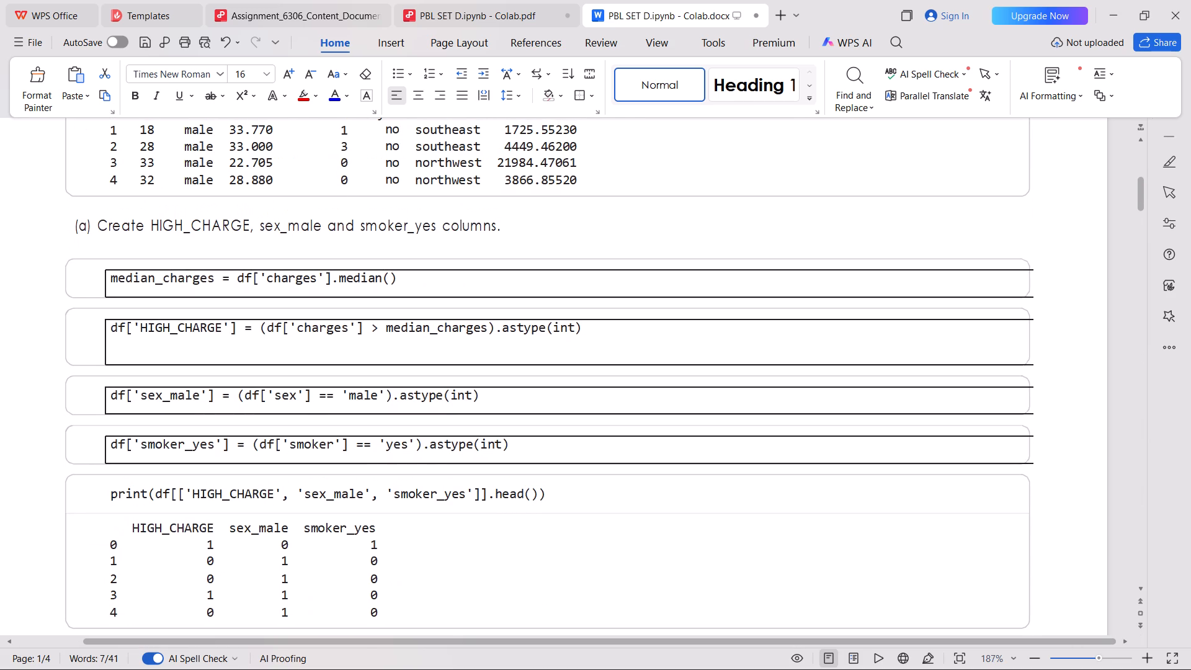
pyautogui.scroll(4, 390, 287)
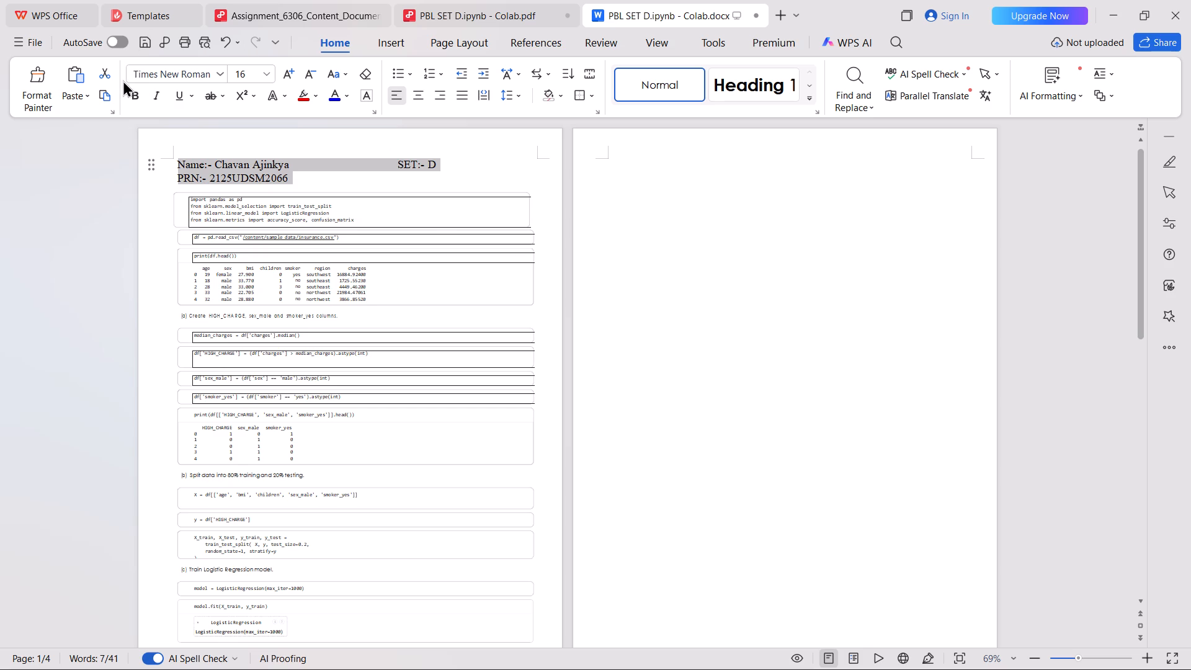
# Make the name, set and PRN lines bold.
pyautogui.click(143, 94)
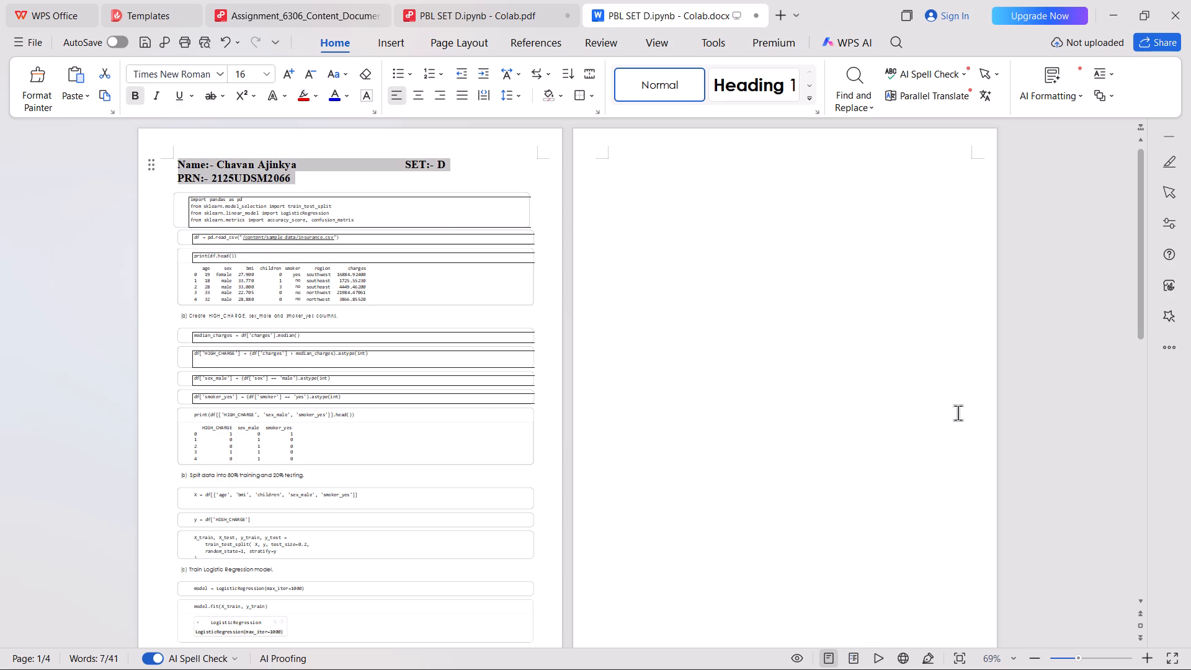
# Delete the blank second page before the section "(e) Print coefficients with feature names".
pyautogui.click(958, 413)
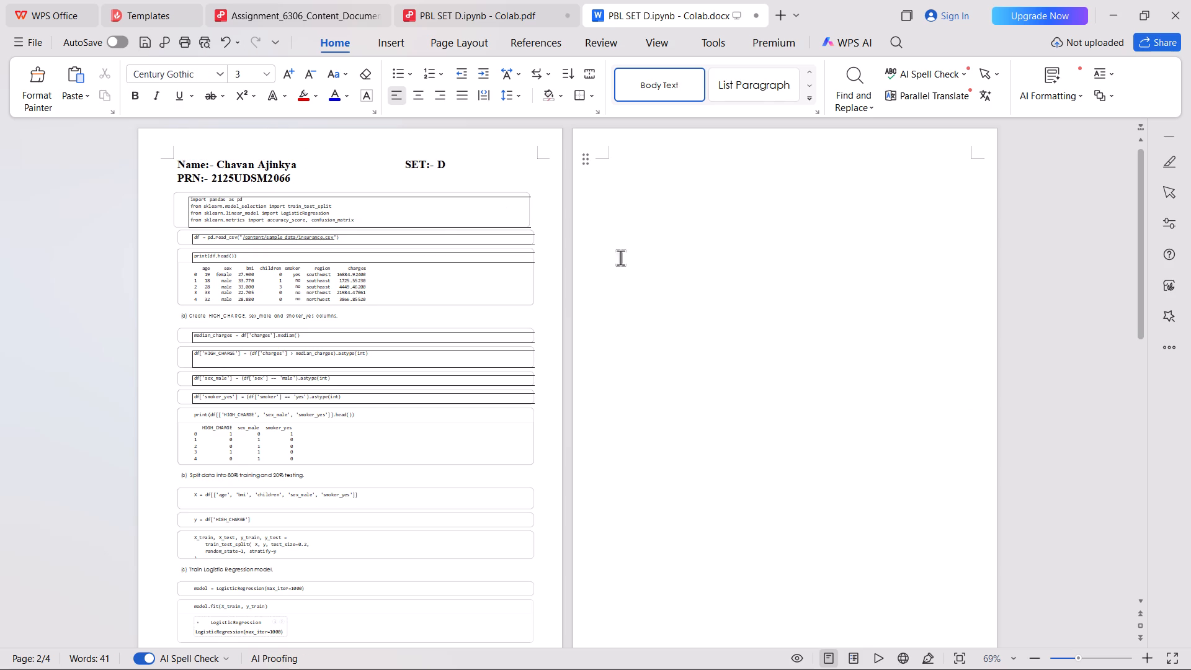
pyautogui.click(634, 265)
pyautogui.click(634, 265)
pyautogui.press('BackSpace')
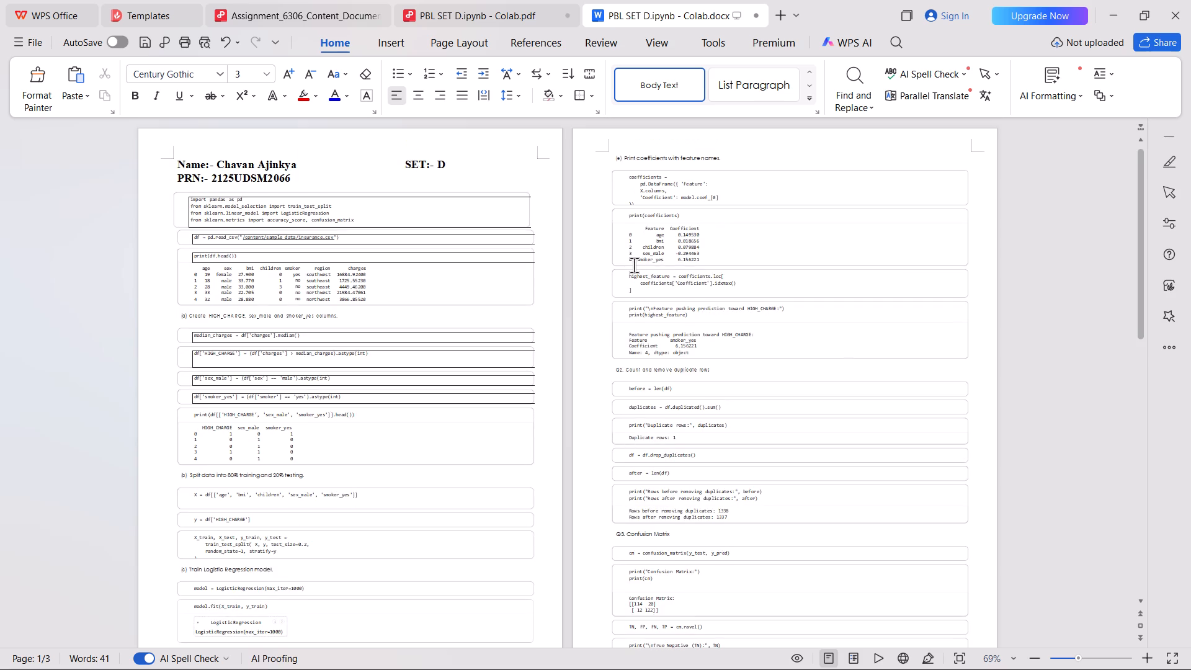
# Remove the stray thin line shape from the top of the otherwise empty last page.
pyautogui.scroll(-1, 634, 265)
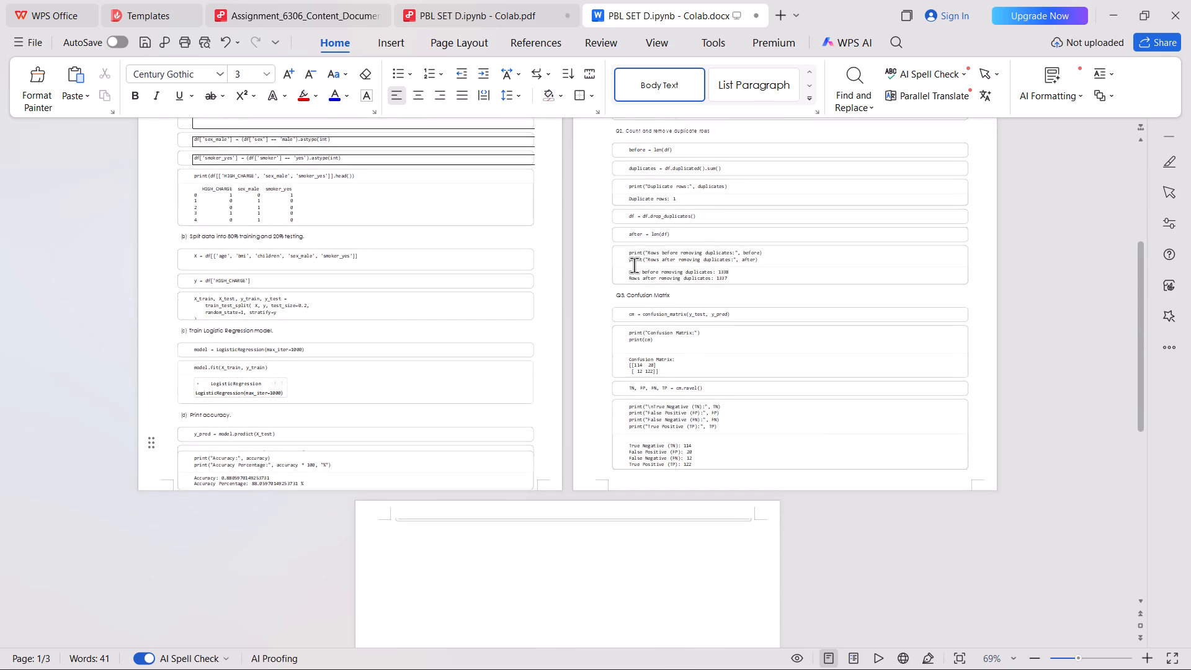
pyautogui.scroll(-2, 634, 265)
pyautogui.click(534, 422)
pyautogui.press('BackSpace')
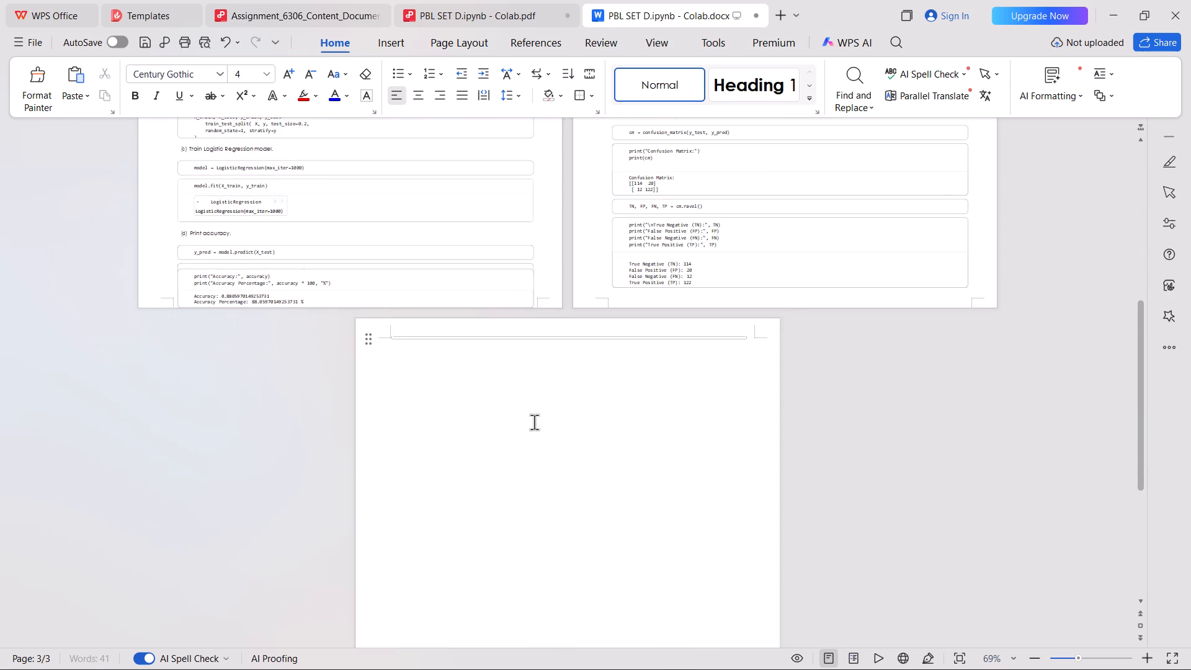
pyautogui.press('BackSpace')
pyautogui.moveTo(534, 422); pyautogui.dragTo(519, 340)
pyautogui.rightClick(519, 340)
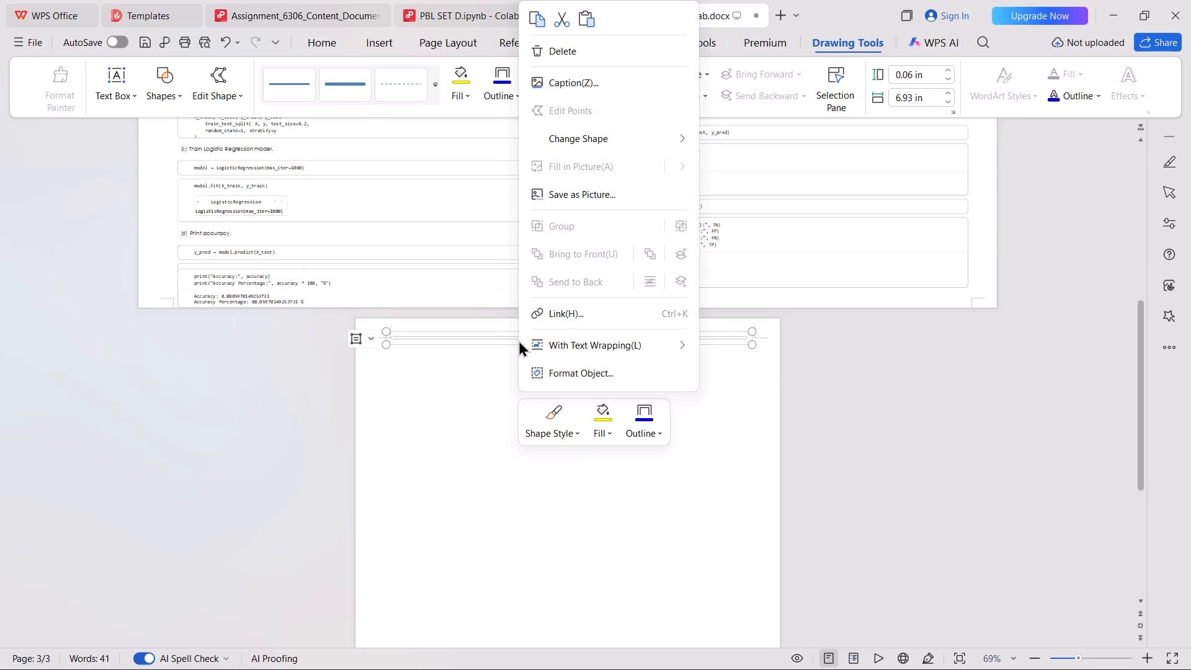
pyautogui.click(555, 27)
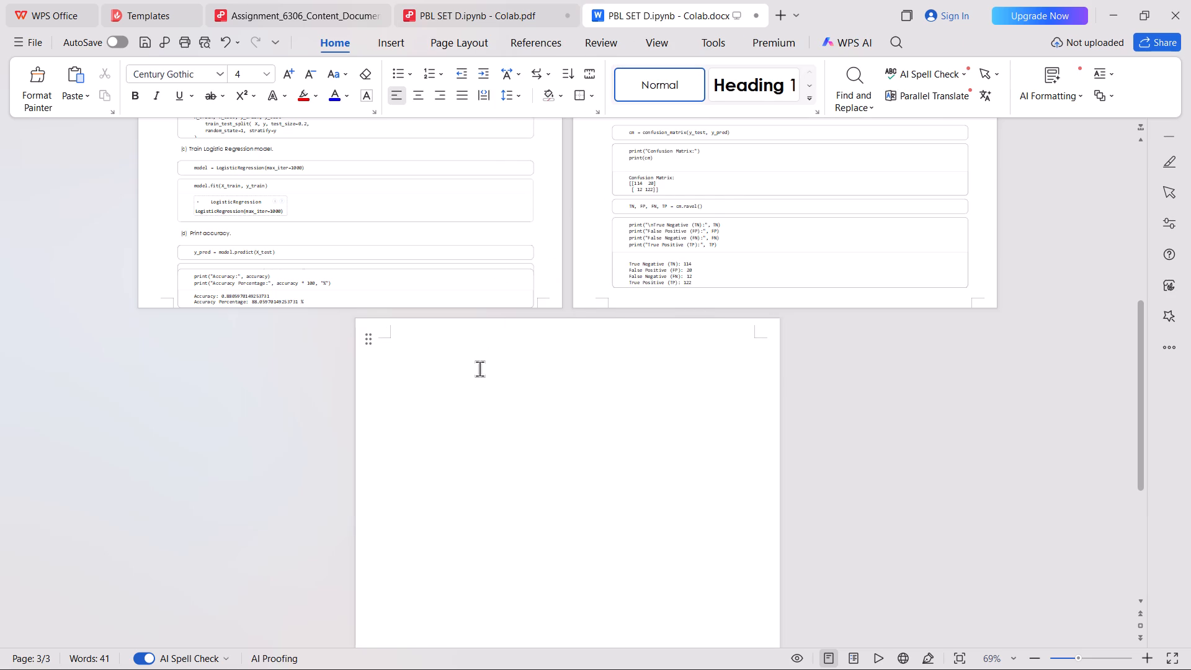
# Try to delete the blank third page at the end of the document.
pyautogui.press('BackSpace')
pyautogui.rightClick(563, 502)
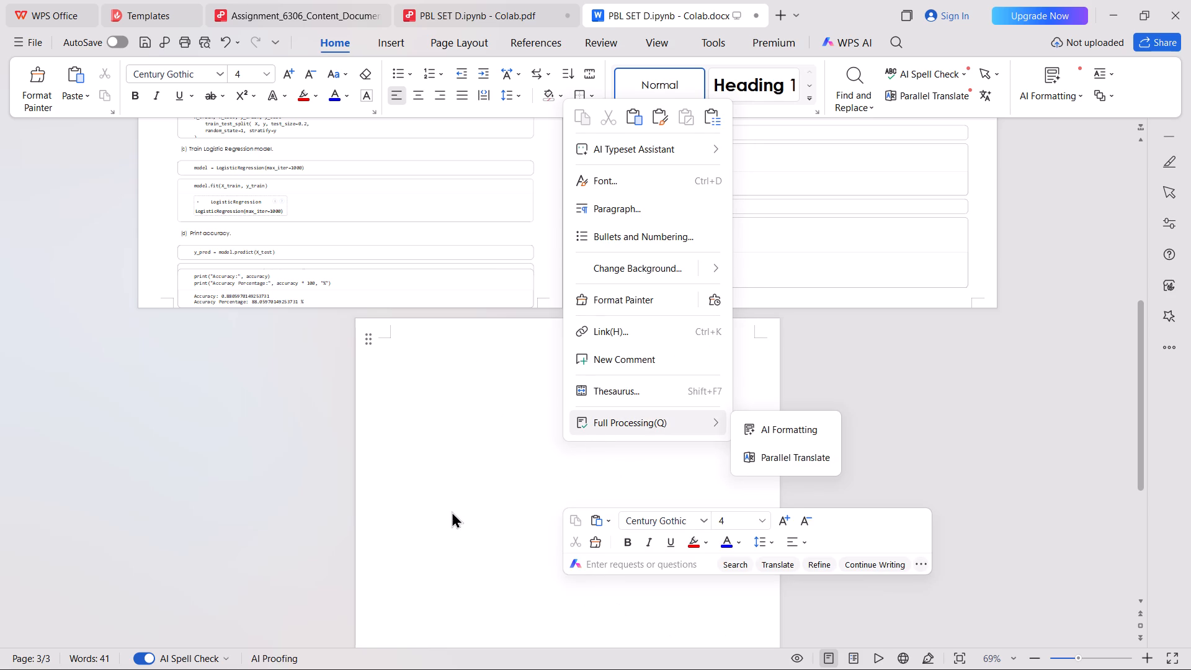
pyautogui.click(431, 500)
# Shift "SET:- D" farther toward the right margin of the name line by inserting 13 spaces before it.
pyautogui.scroll(5, 431, 500)
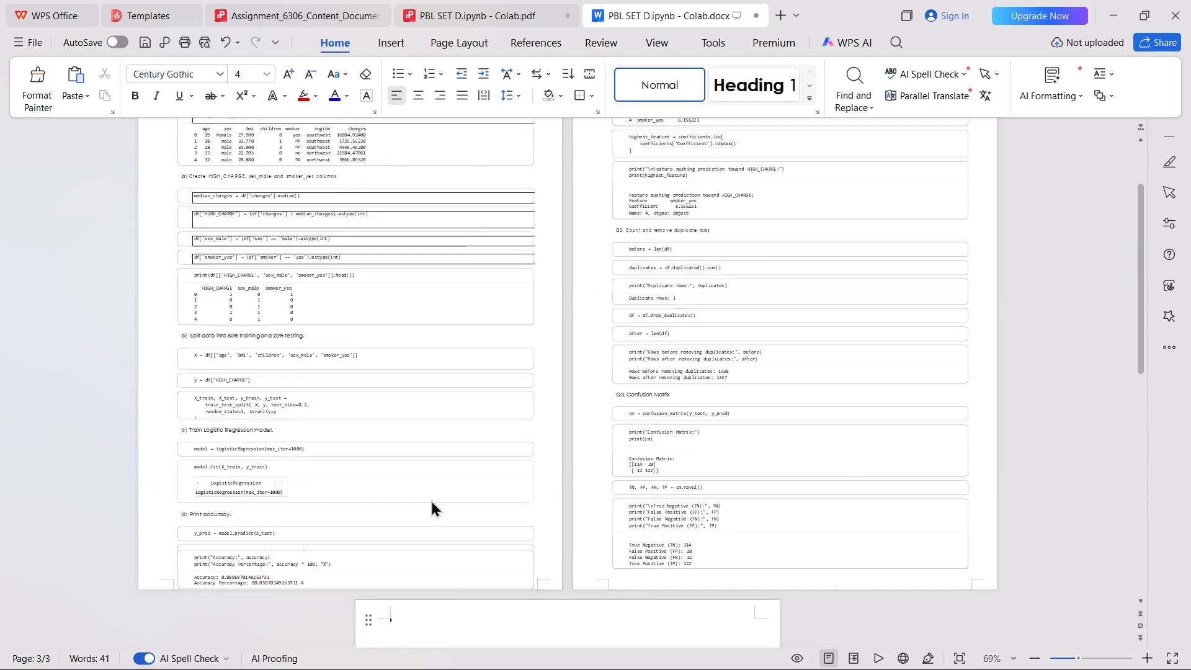
pyautogui.scroll(-1, 431, 500)
pyautogui.scroll(1, 431, 500)
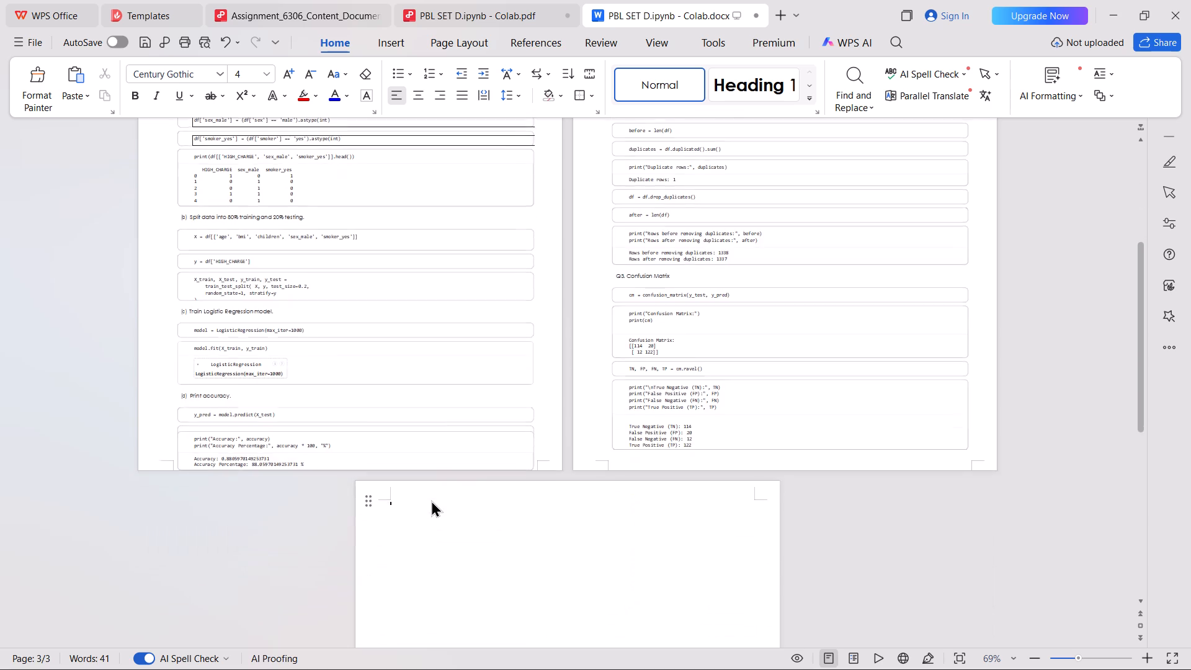
pyautogui.scroll(5, 431, 500)
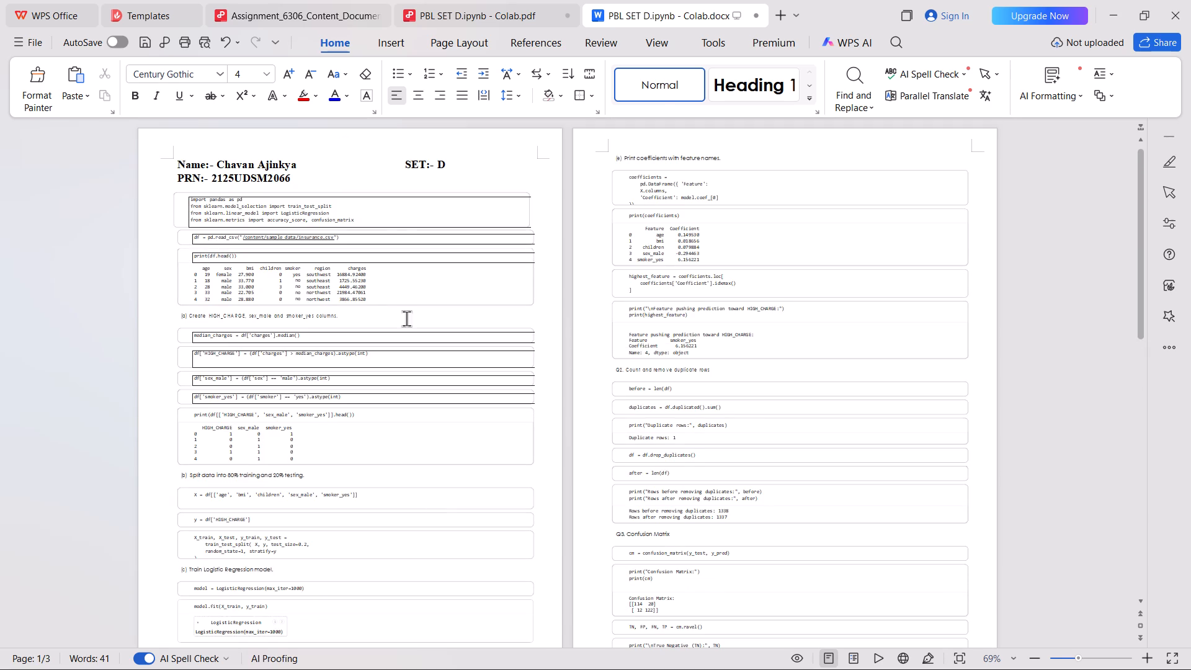
pyautogui.click(402, 163)
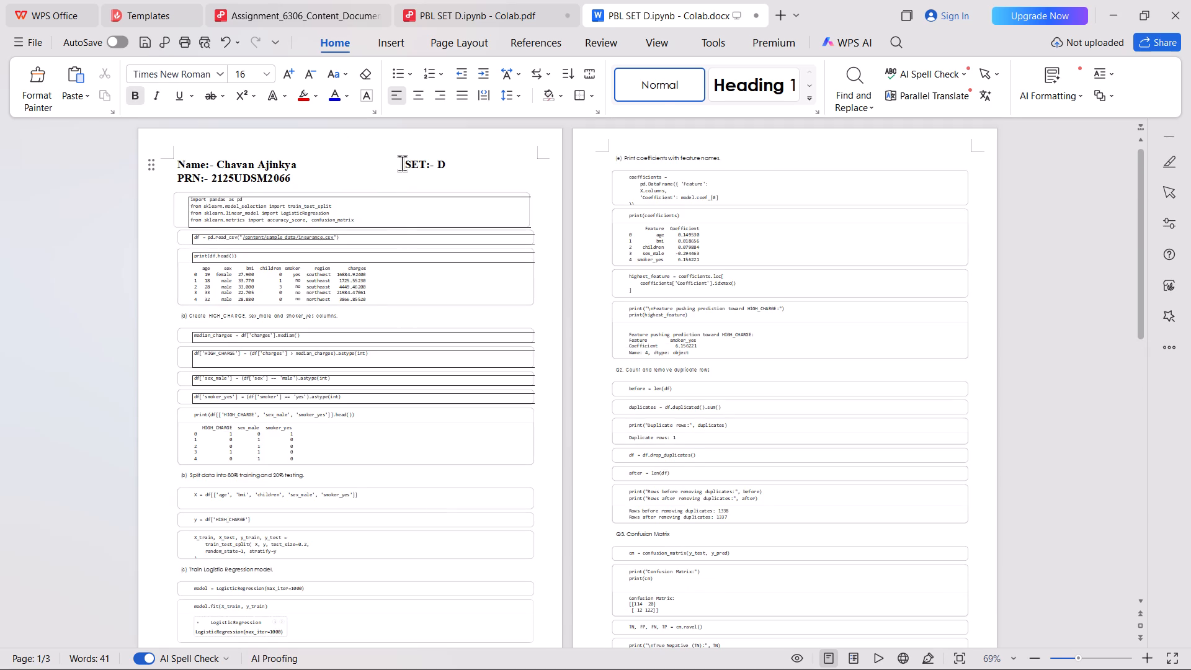
pyautogui.click(402, 163)
pyautogui.click(402, 163)
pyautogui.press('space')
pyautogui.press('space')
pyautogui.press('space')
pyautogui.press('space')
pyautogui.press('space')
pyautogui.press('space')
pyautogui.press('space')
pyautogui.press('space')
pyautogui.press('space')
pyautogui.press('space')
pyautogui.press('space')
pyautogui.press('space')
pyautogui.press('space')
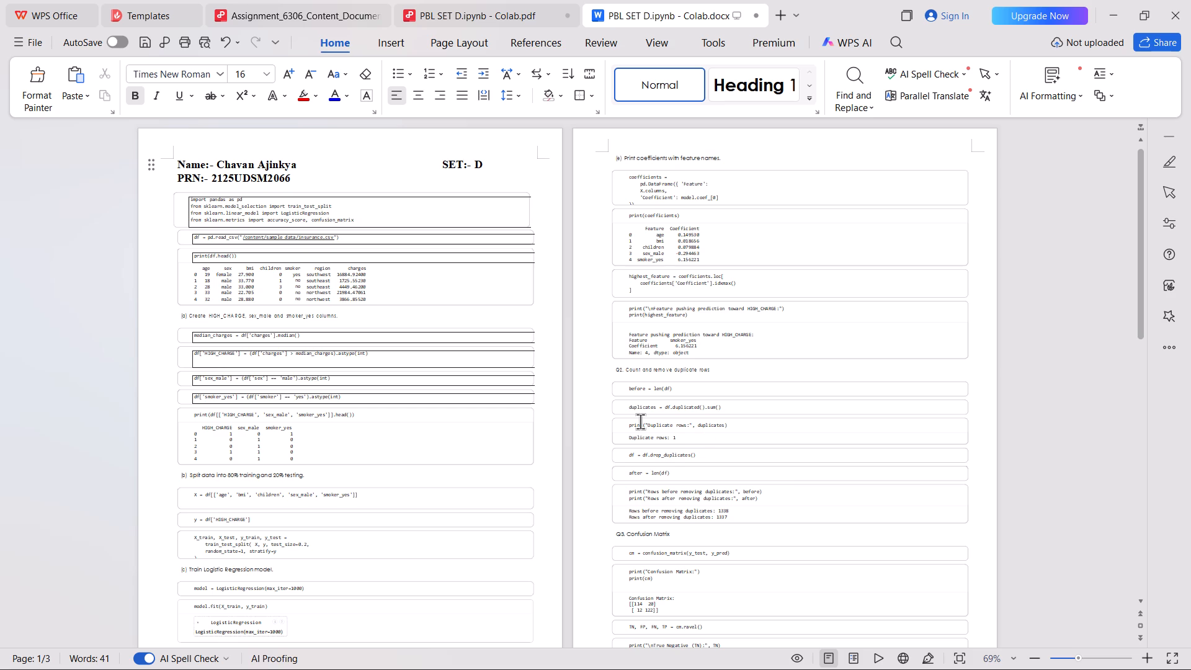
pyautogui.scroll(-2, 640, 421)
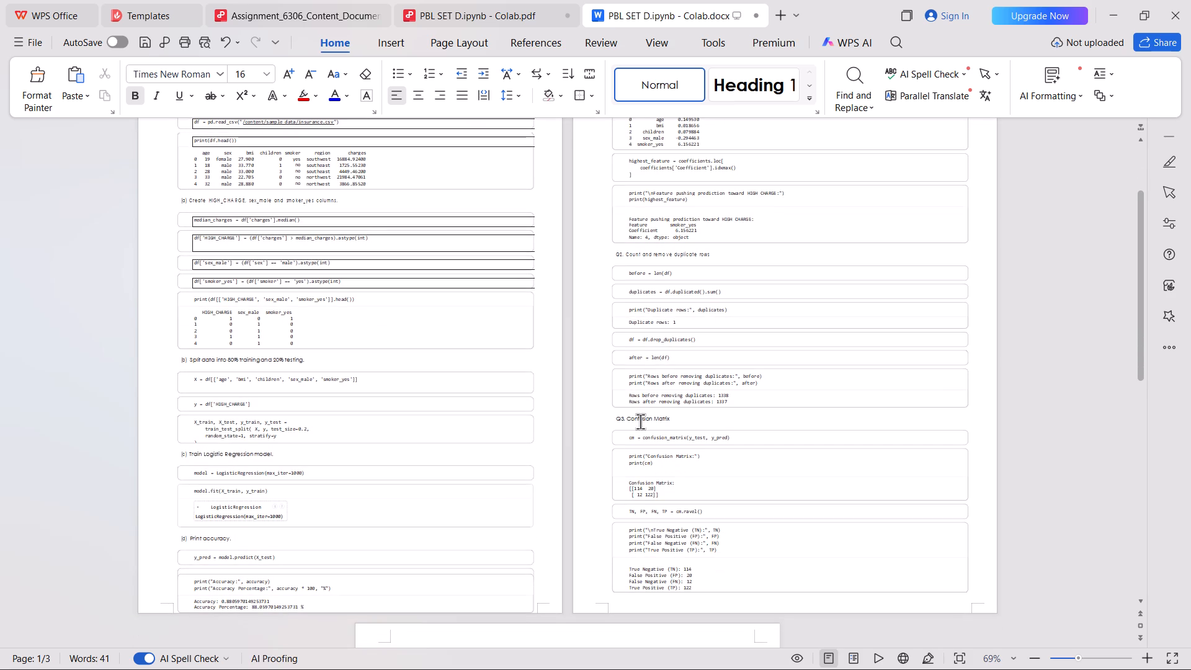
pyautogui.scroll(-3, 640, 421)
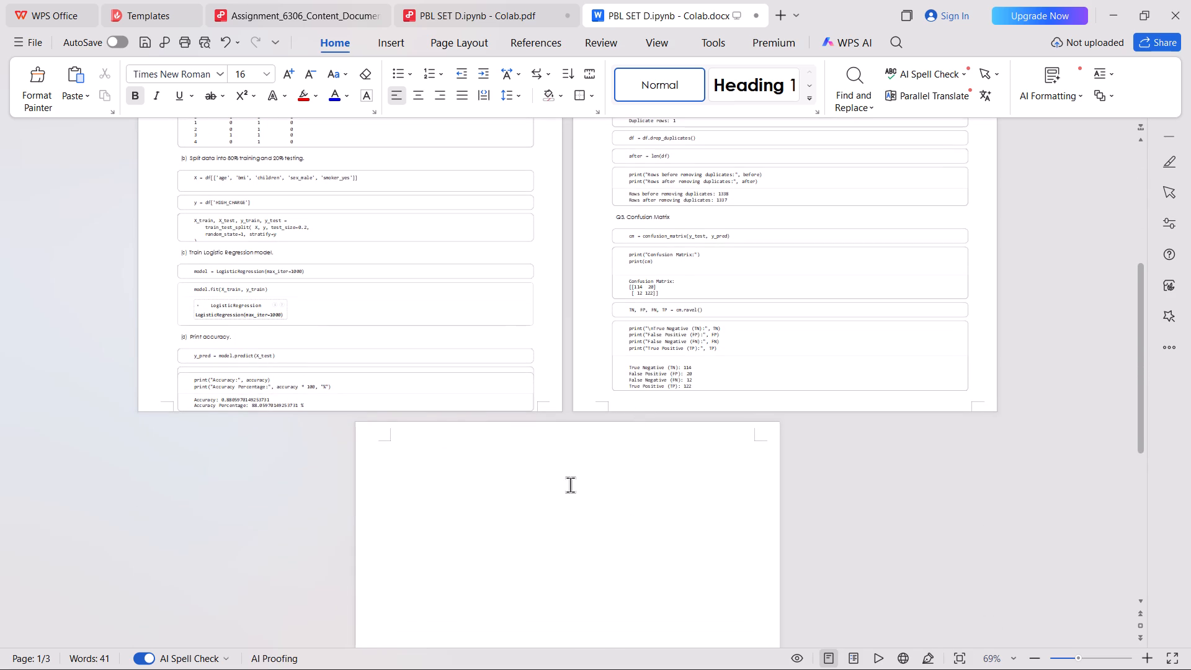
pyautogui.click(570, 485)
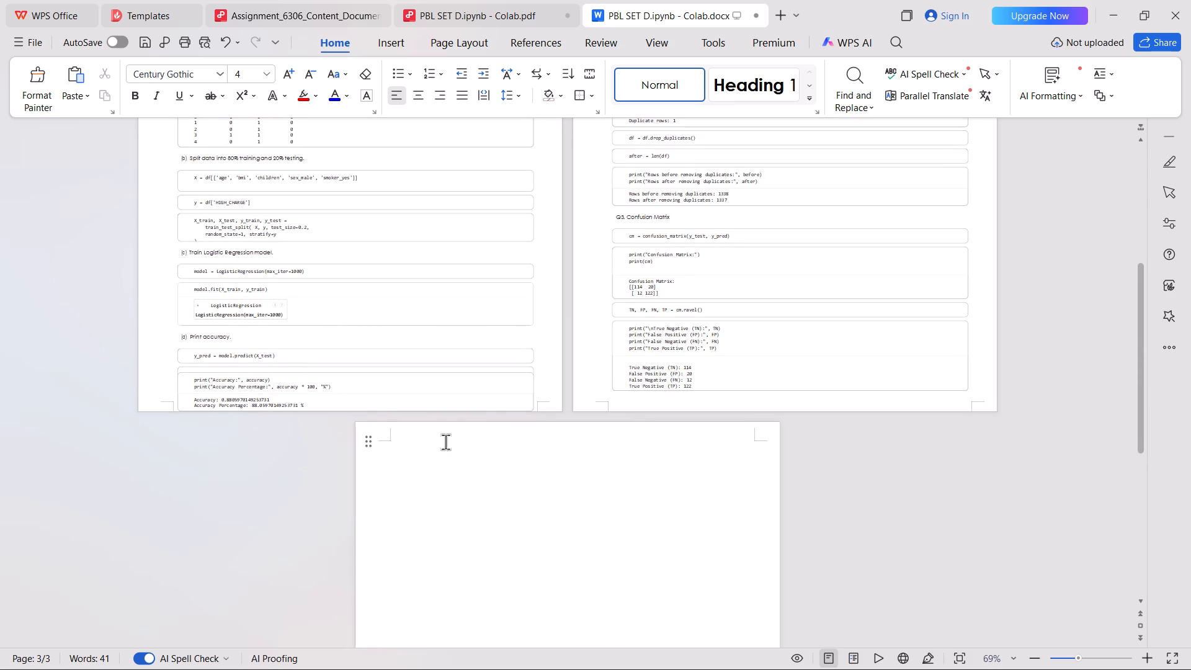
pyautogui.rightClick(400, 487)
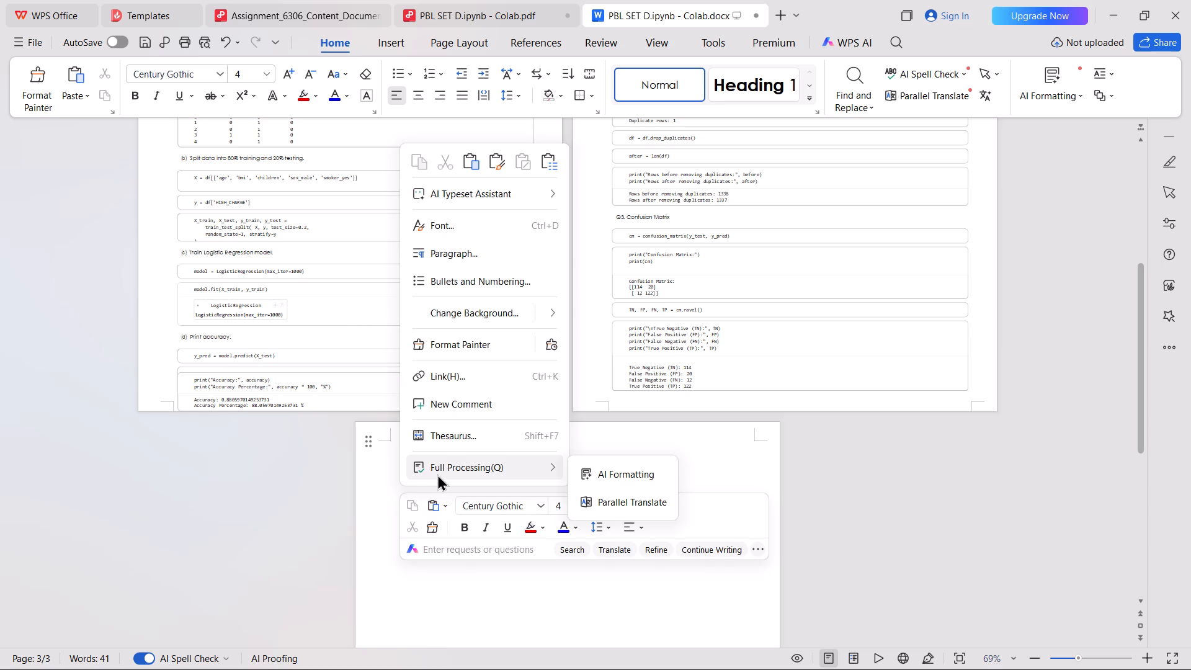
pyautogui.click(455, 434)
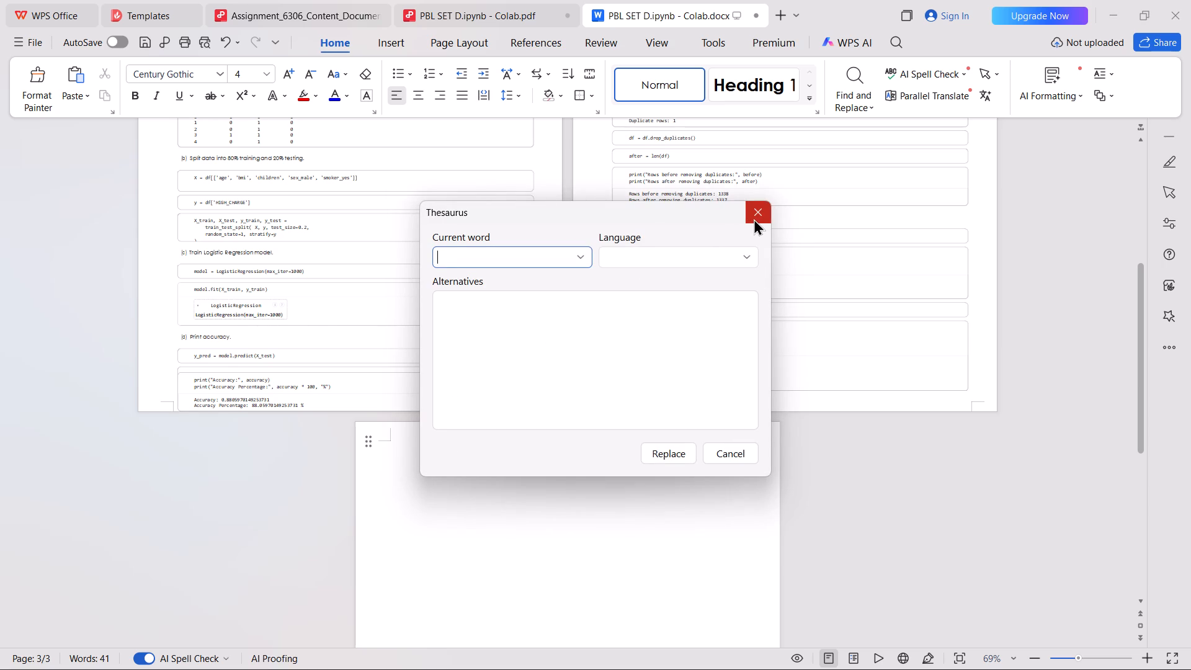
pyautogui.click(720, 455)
# Delete the section containing the blank third page so the document ends after the confusion matrix results.
pyautogui.click(667, 475)
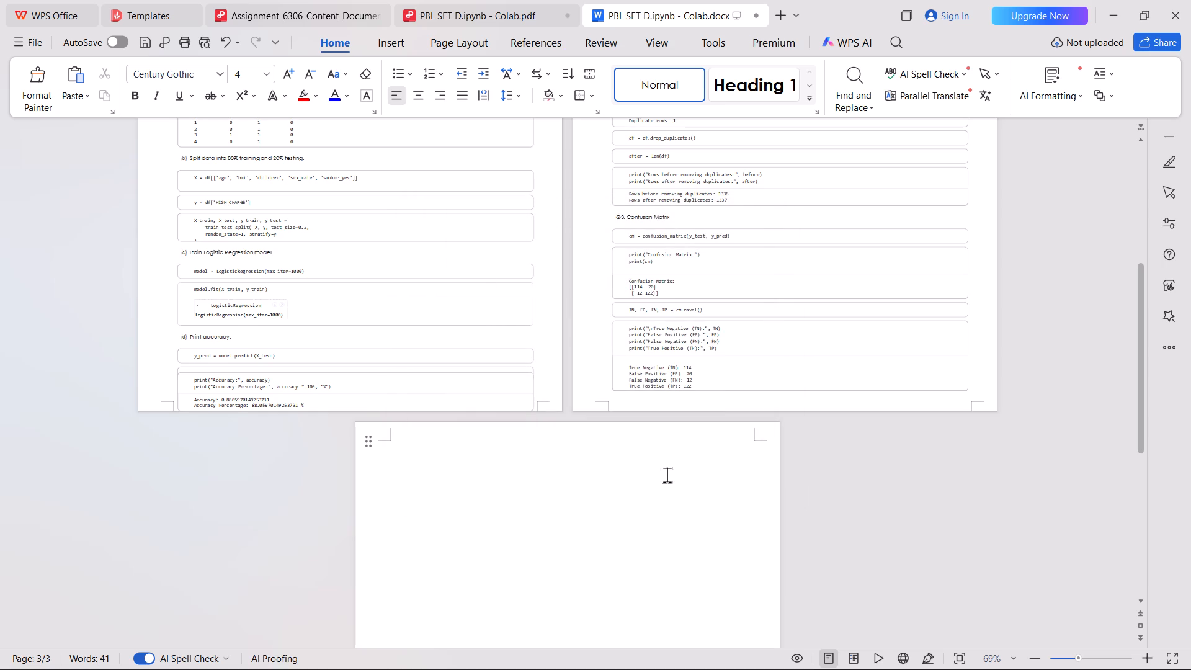
pyautogui.rightClick(463, 574)
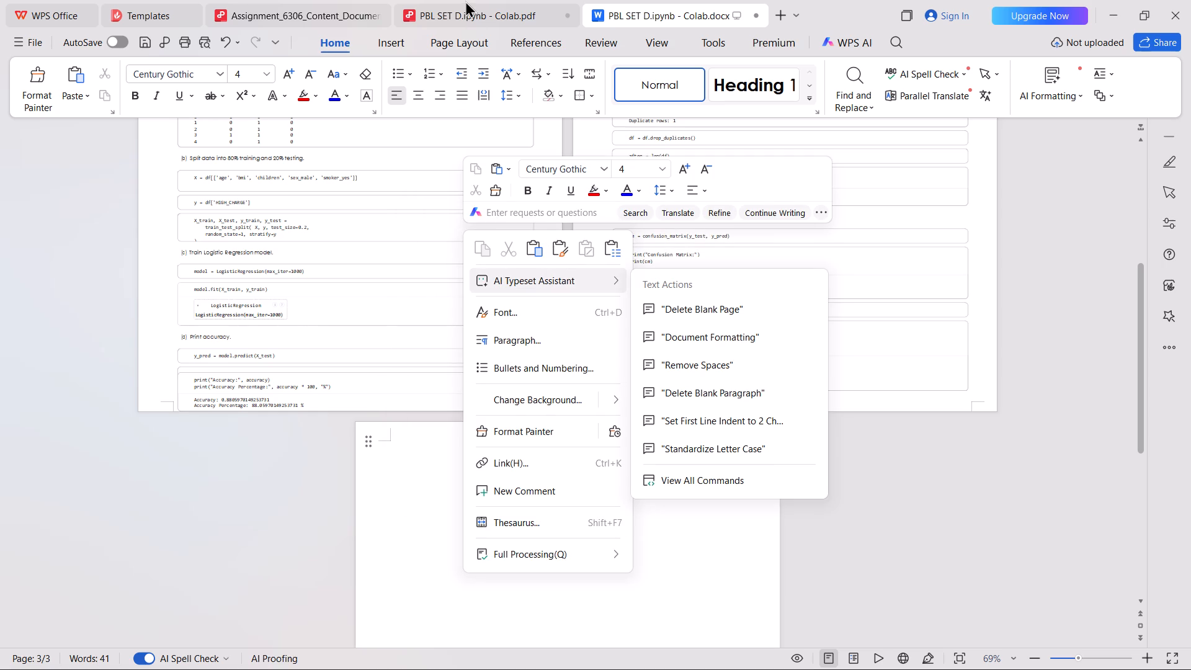
pyautogui.click(452, 45)
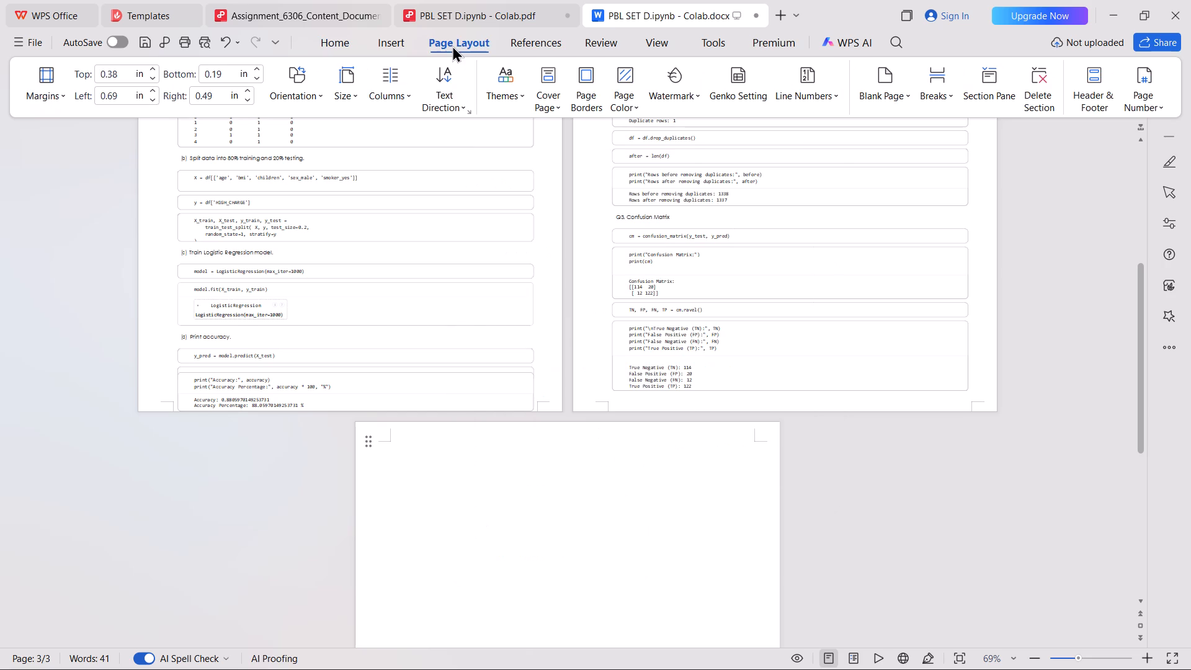
pyautogui.rightClick(517, 628)
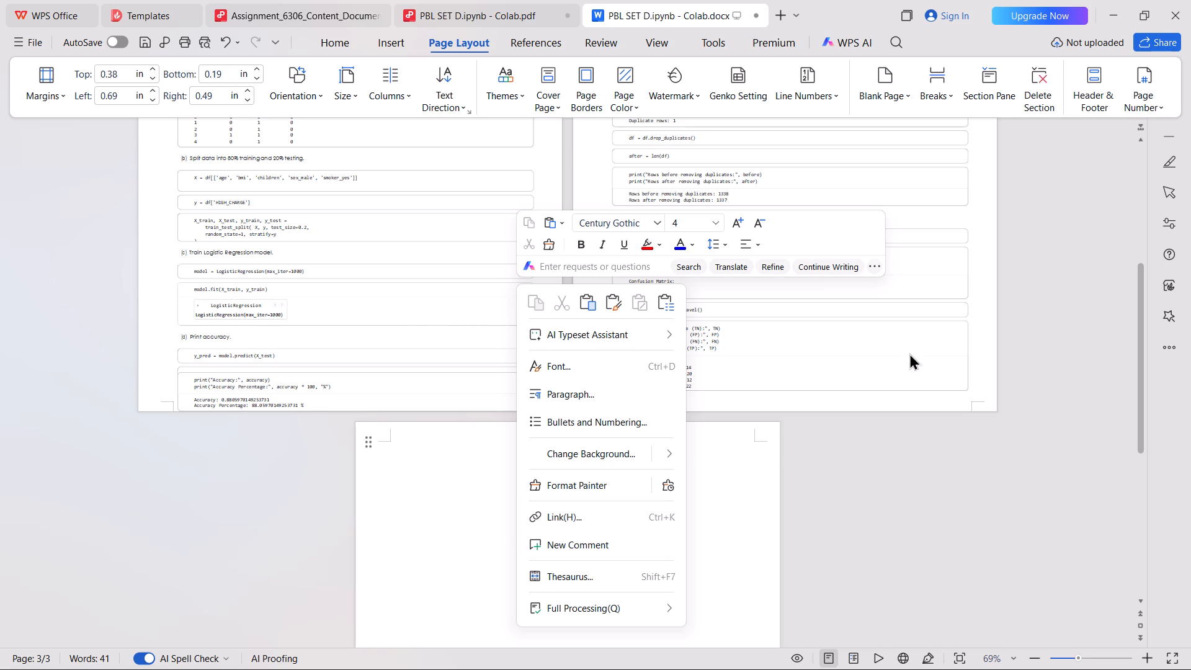
pyautogui.click(701, 516)
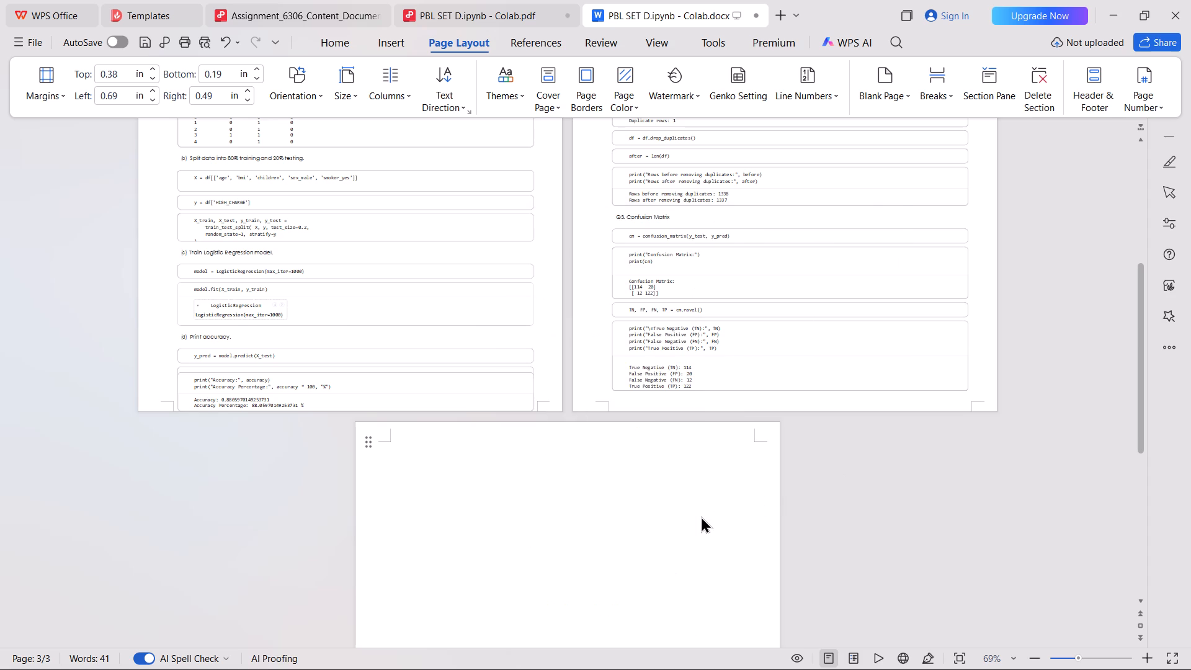
pyautogui.click(701, 516)
pyautogui.click(1033, 80)
pyautogui.scroll(-3, 839, 233)
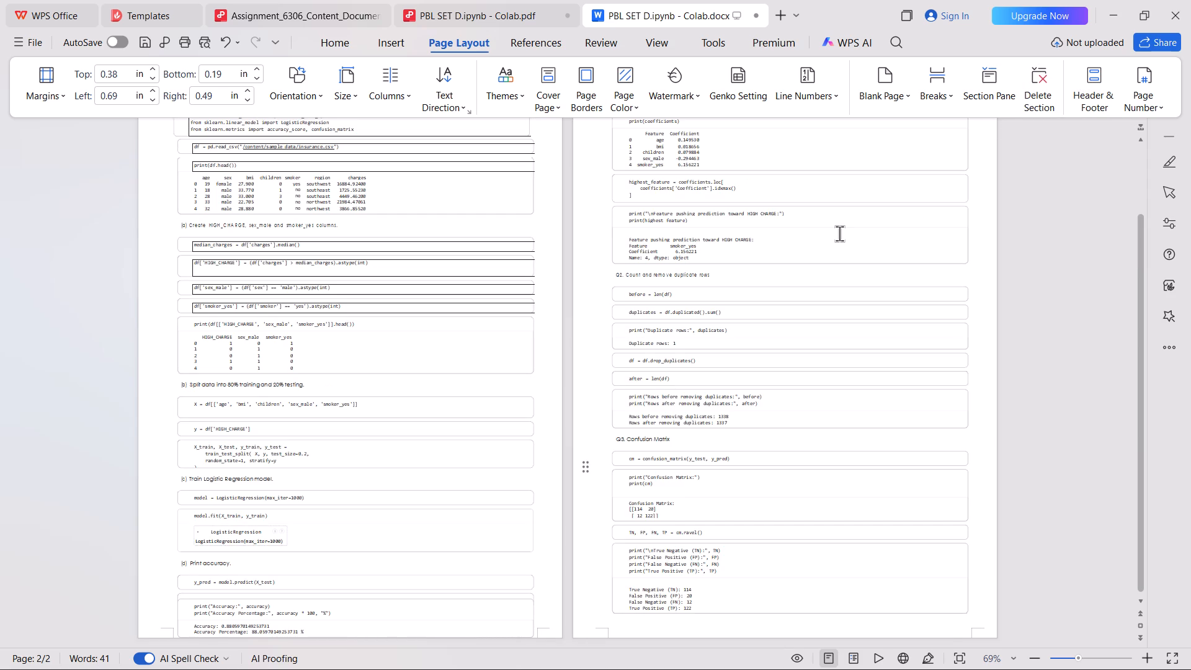
pyautogui.scroll(-1, 839, 233)
pyautogui.scroll(-5, 720, 430)
# Save a copy of the document in PDF format on the Desktop, named PBL SET D_Colab.pdf.
pyautogui.click(25, 42)
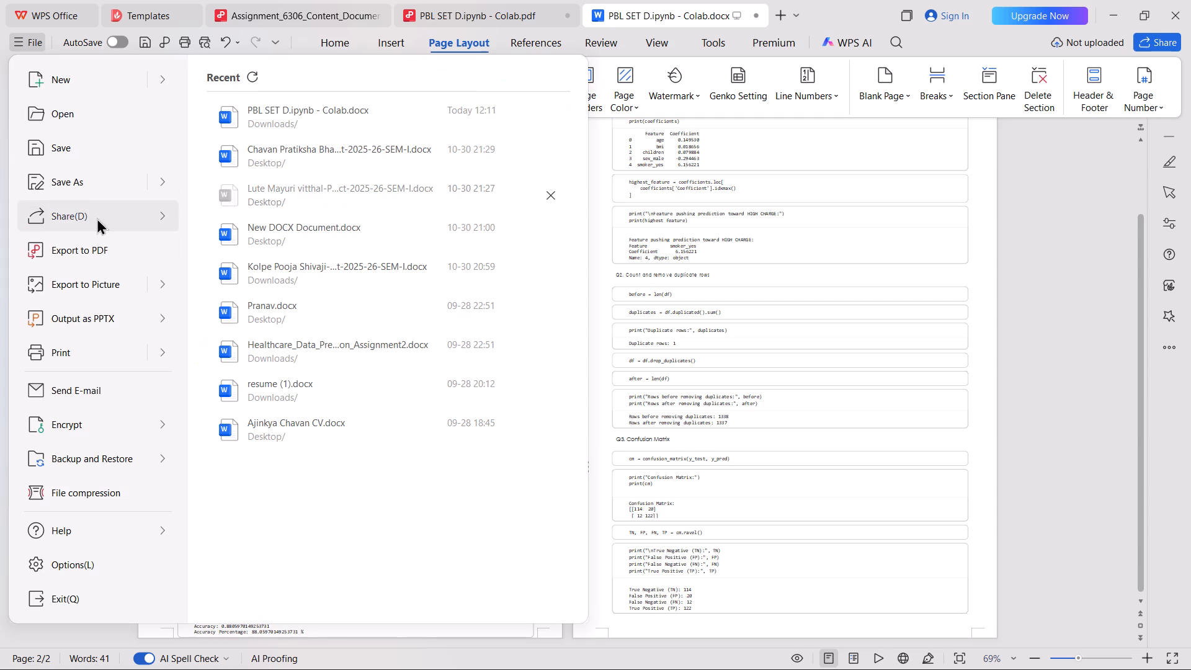
pyautogui.click(41, 187)
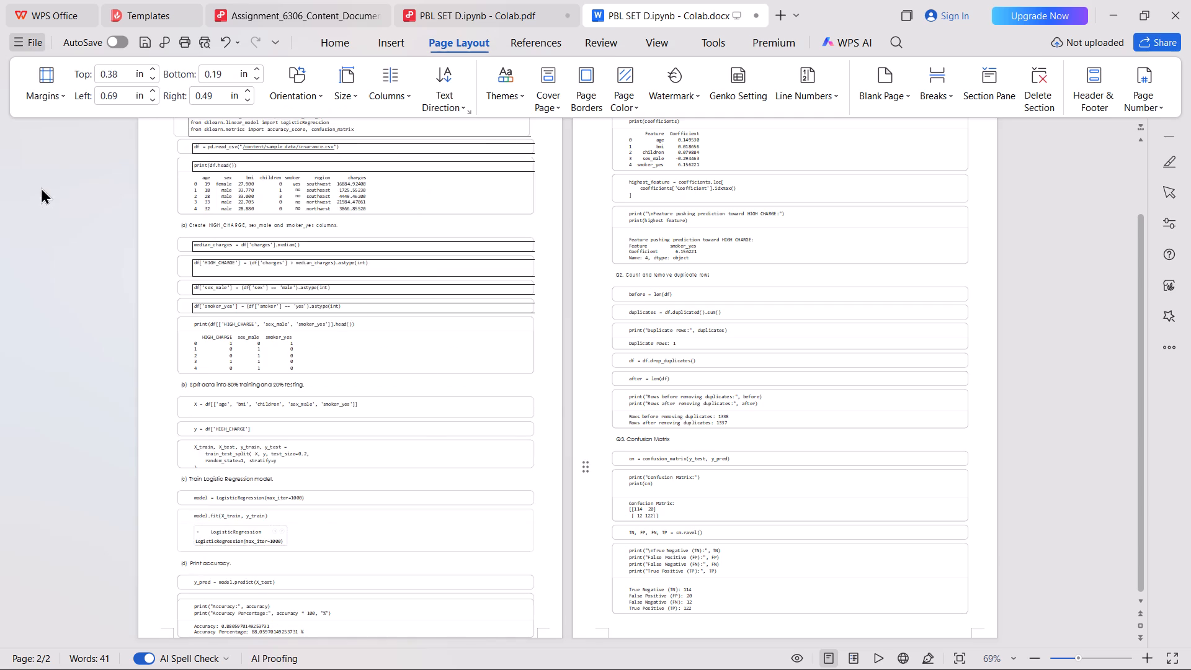
pyautogui.click(656, 447)
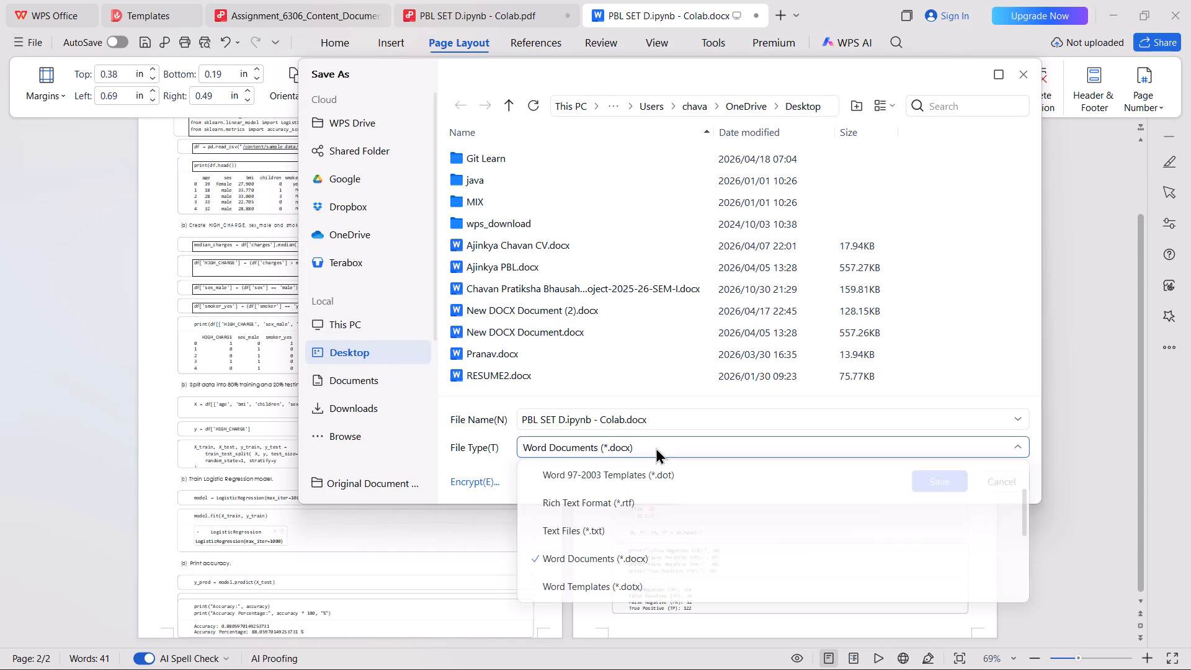
pyautogui.scroll(-1, 591, 586)
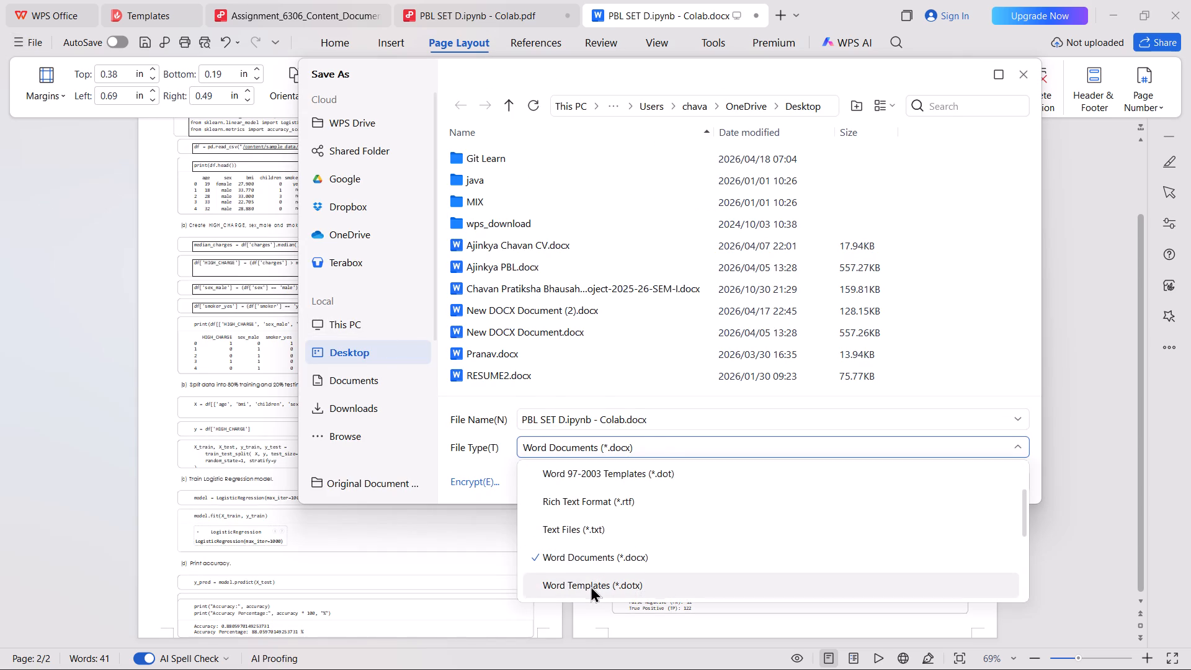
pyautogui.scroll(-3, 591, 586)
pyautogui.click(591, 586)
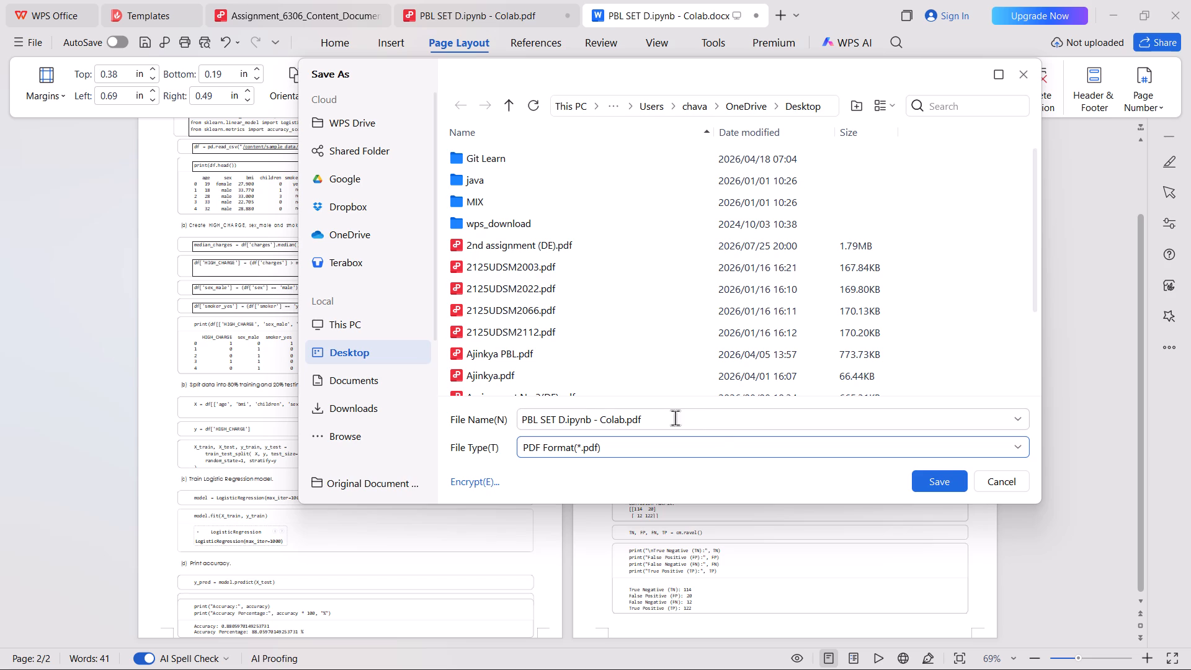
pyautogui.click(600, 421)
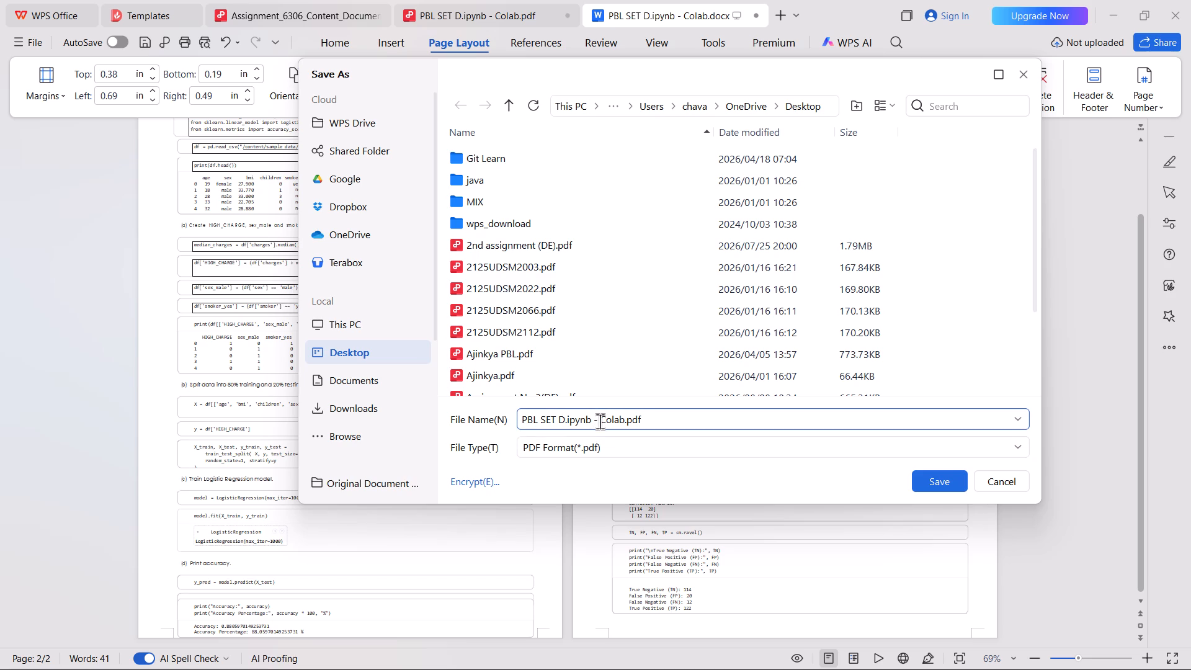
pyautogui.press('BackSpace')
pyautogui.press('BackSpace')
pyautogui.press('BackSpace')
pyautogui.press('BackSpace')
pyautogui.press('BackSpace')
pyautogui.press('BackSpace')
pyautogui.press('BackSpace')
pyautogui.press('BackSpace')
pyautogui.press('BackSpace')
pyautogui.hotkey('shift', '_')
pyautogui.click(952, 480)
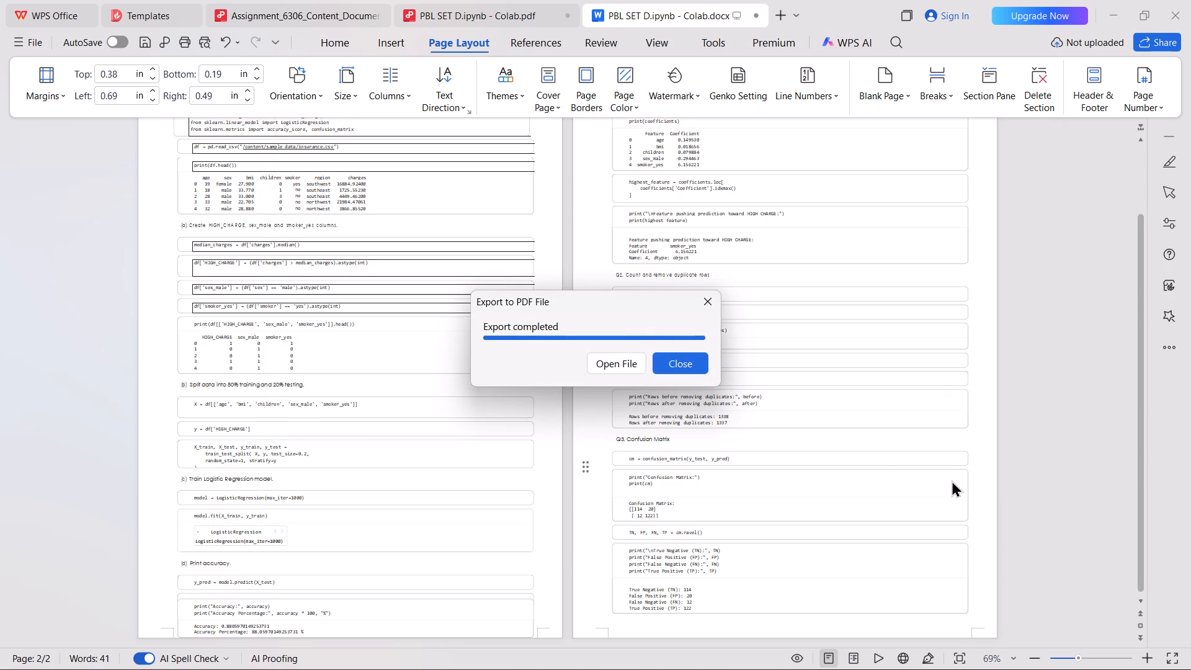
# Open the exported PBL SET D_Colab.pdf and check its header and page layout.
pyautogui.click(613, 354)
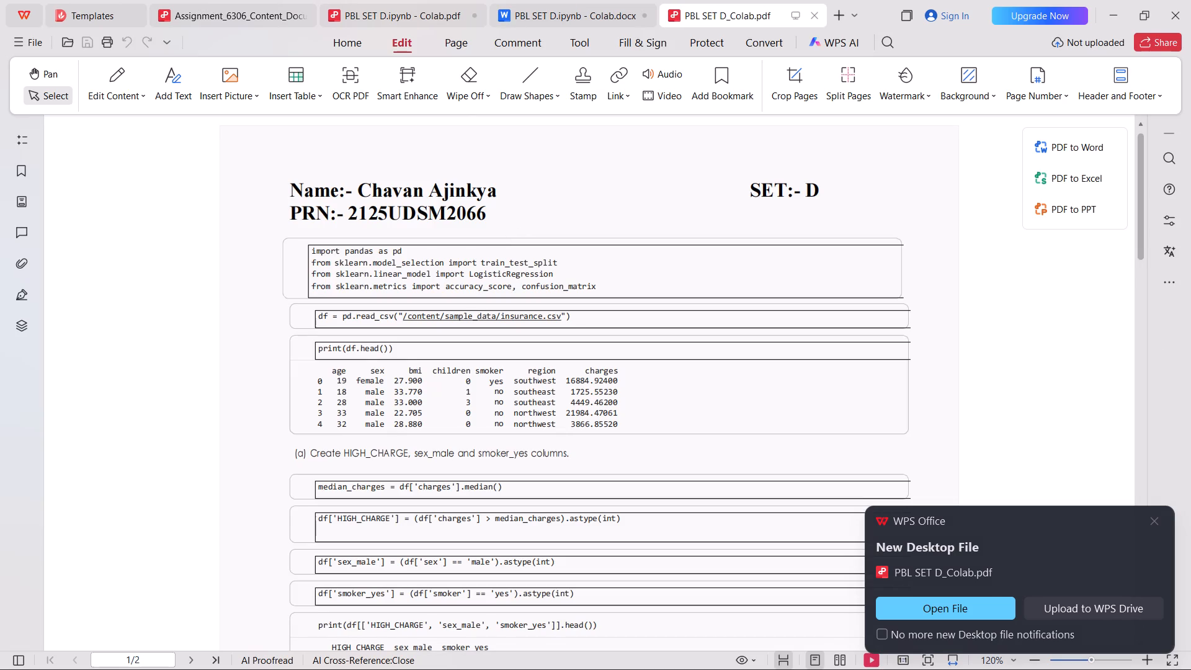
pyautogui.click(1039, 324)
pyautogui.click(1153, 516)
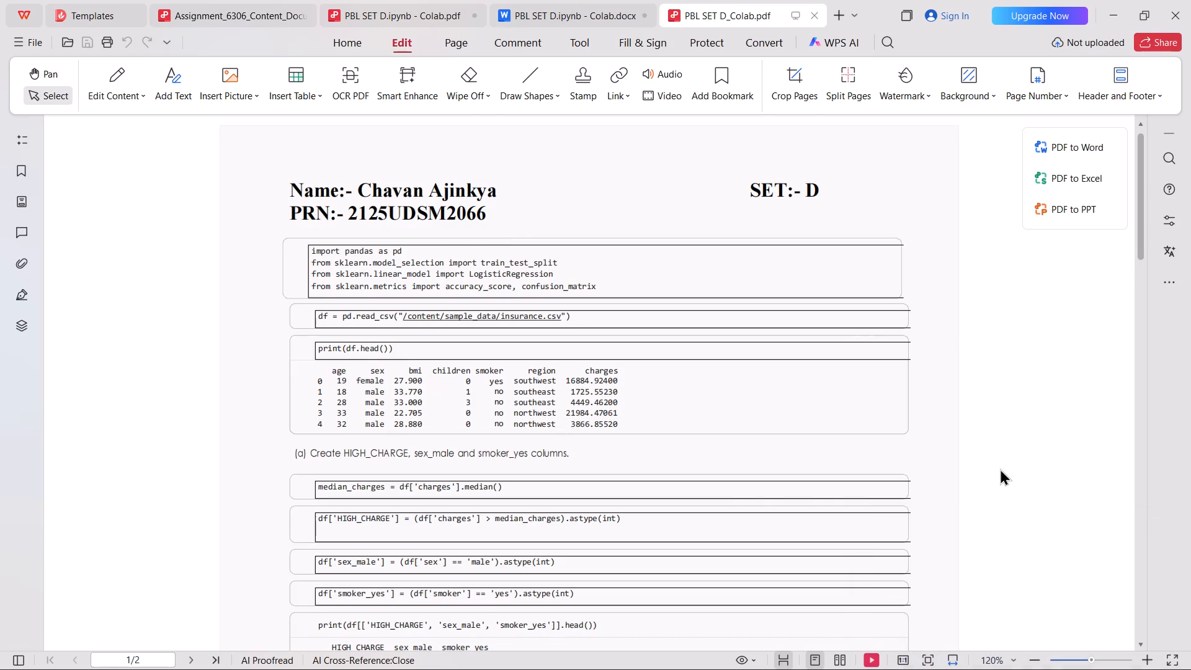
pyautogui.scroll(-7, 1000, 468)
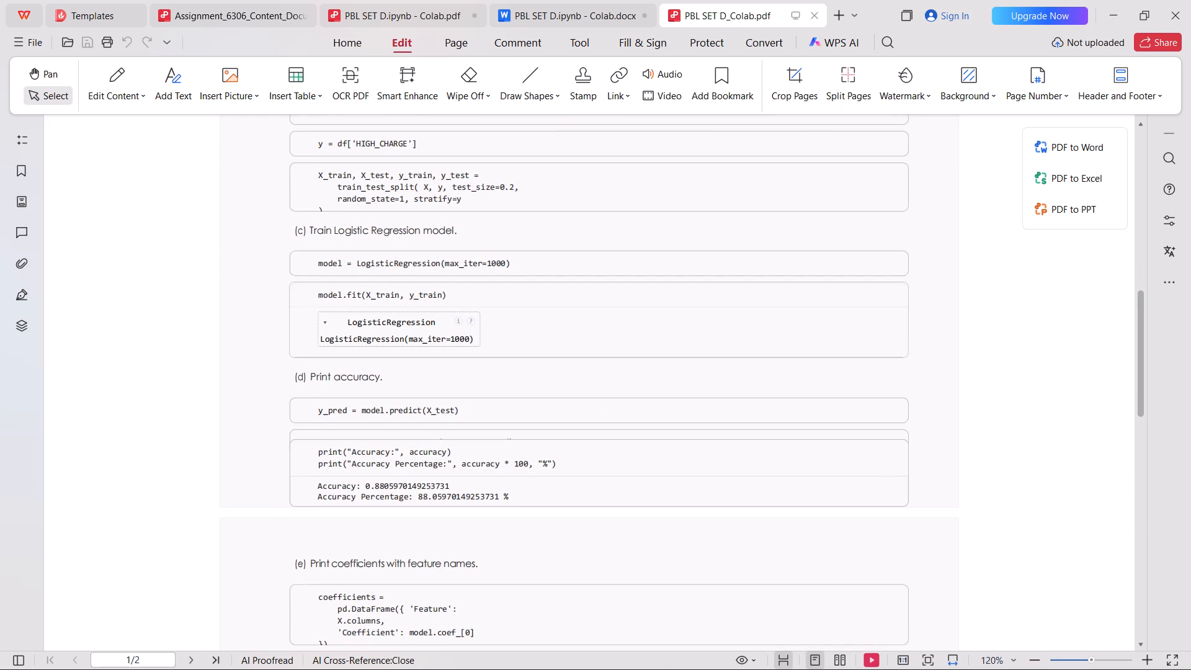
# Switch to Microsoft Edge and bring up the Sanjivani University student portal page.
pyautogui.click(506, 653)
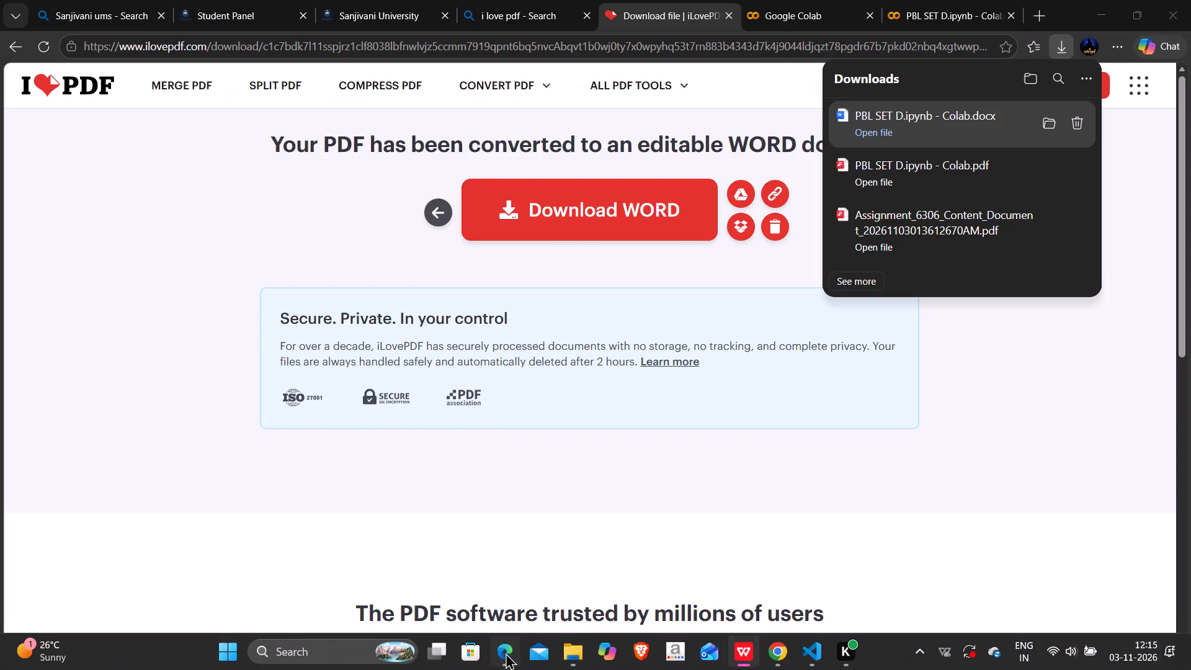
pyautogui.click(385, 0)
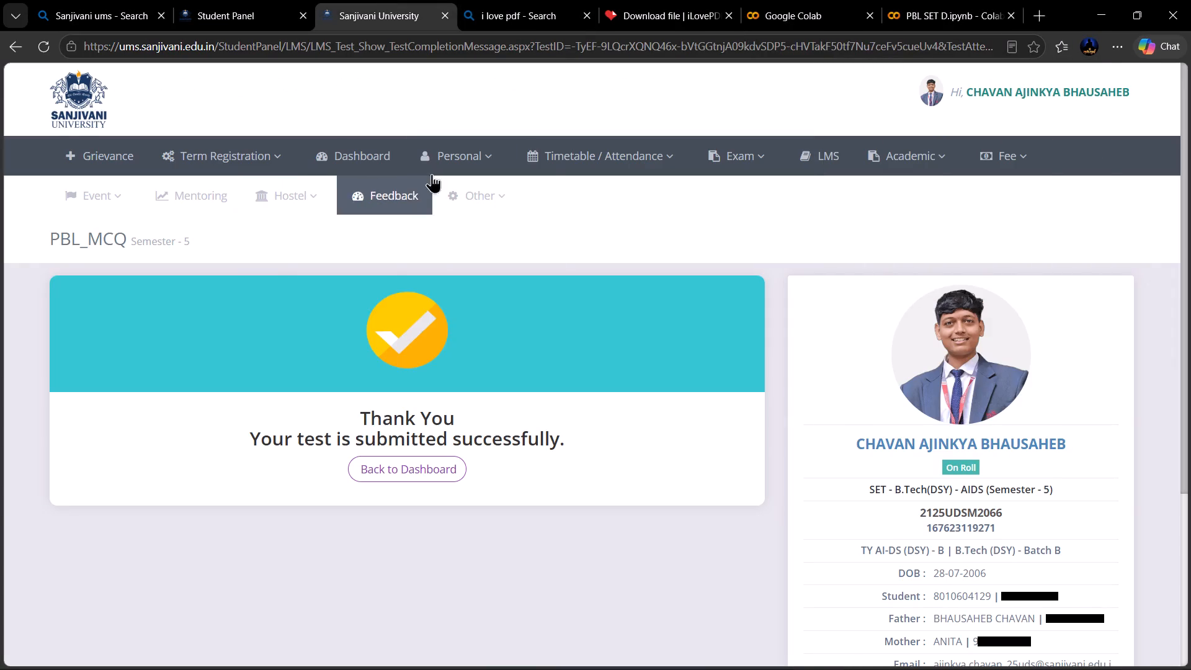
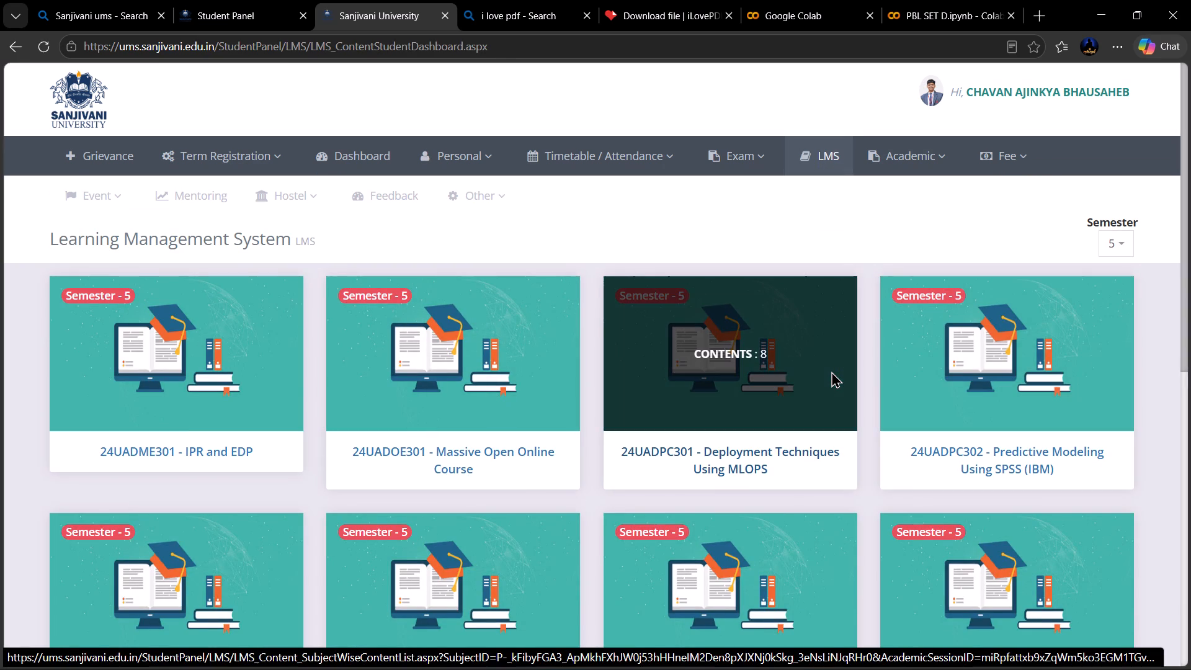
# Open the pending PBL_SETS assignment's submission page in the 24UADPC302 - Predictive Modeling Using SPSS (IBM) course.
pyautogui.click(1041, 375)
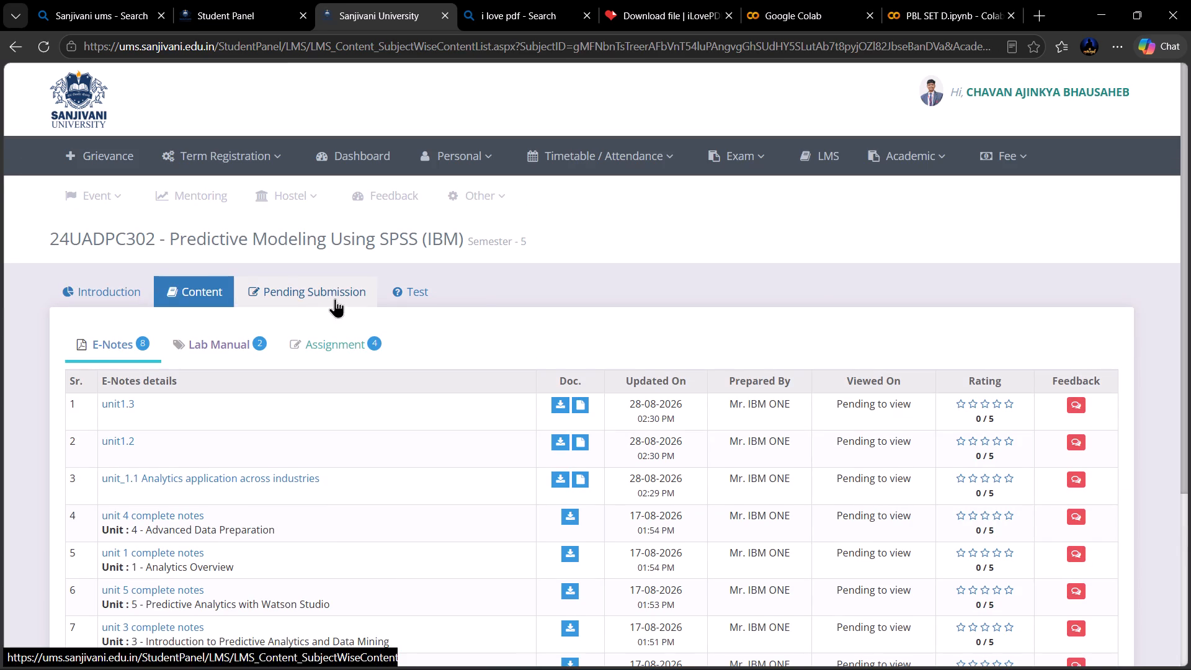
pyautogui.click(299, 284)
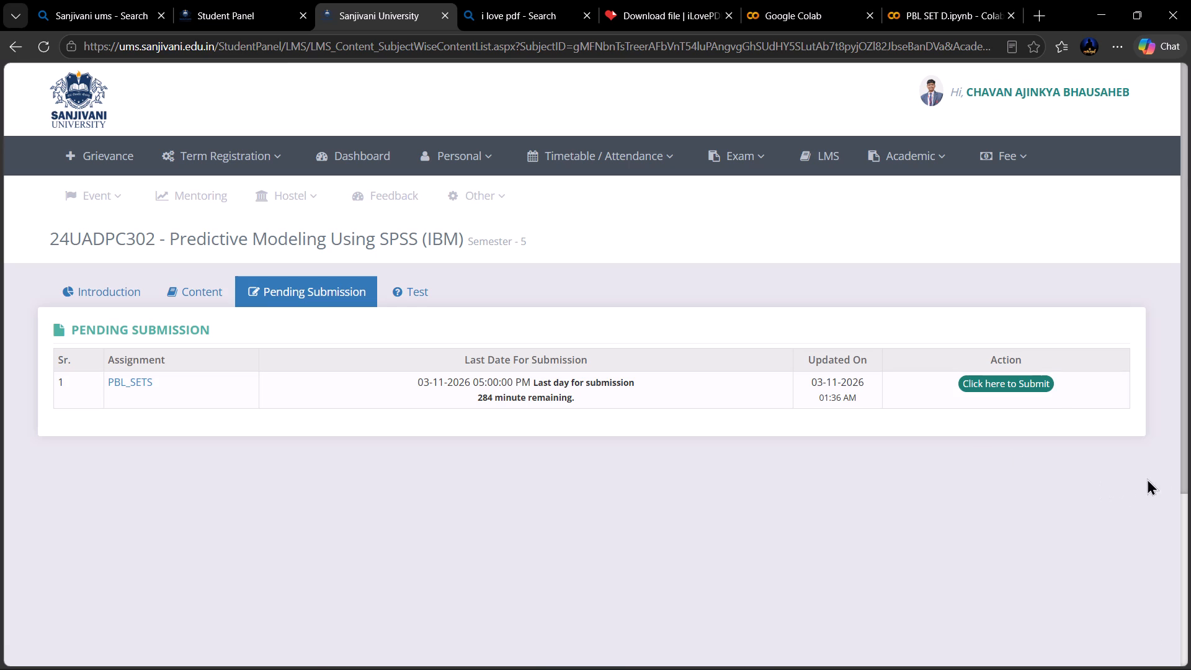
pyautogui.click(1001, 383)
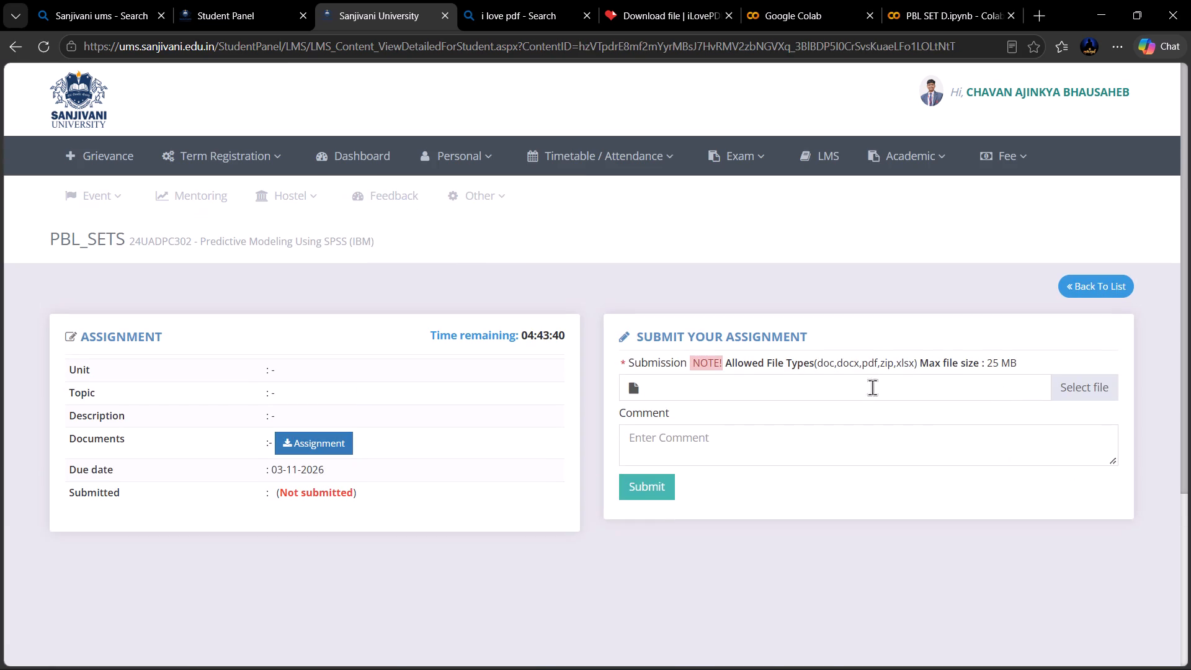
# Attach PBL SET D_Colab.pdf from the Desktop as the PBL_SETS submission file.
pyautogui.click(1109, 391)
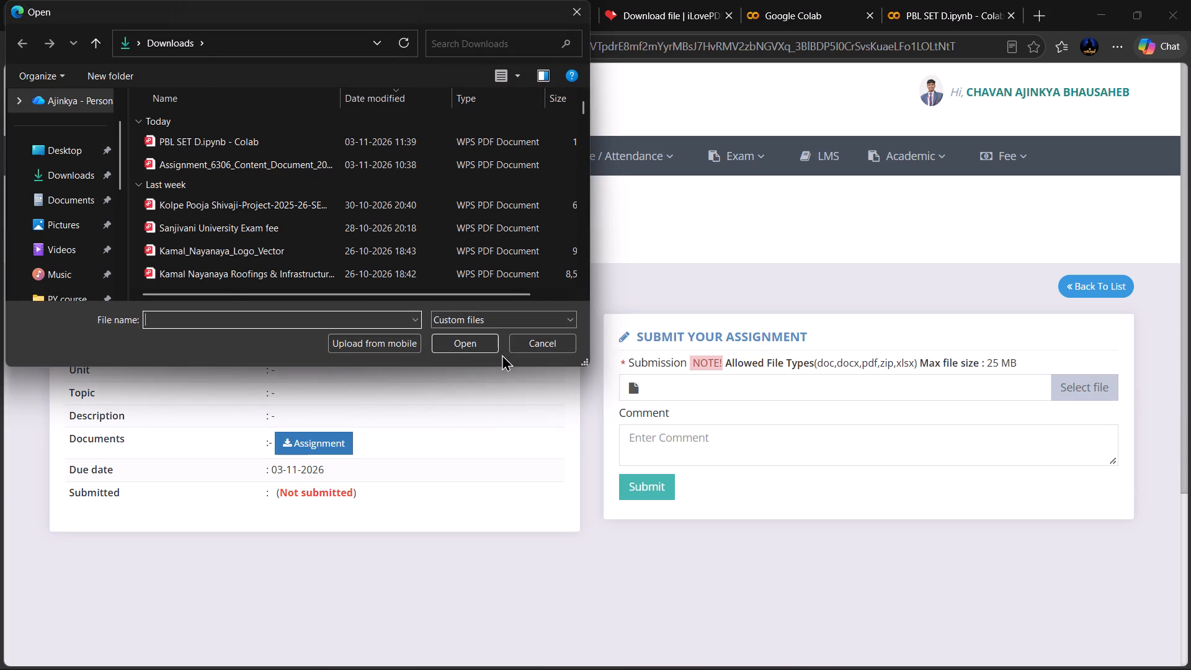
pyautogui.click(37, 151)
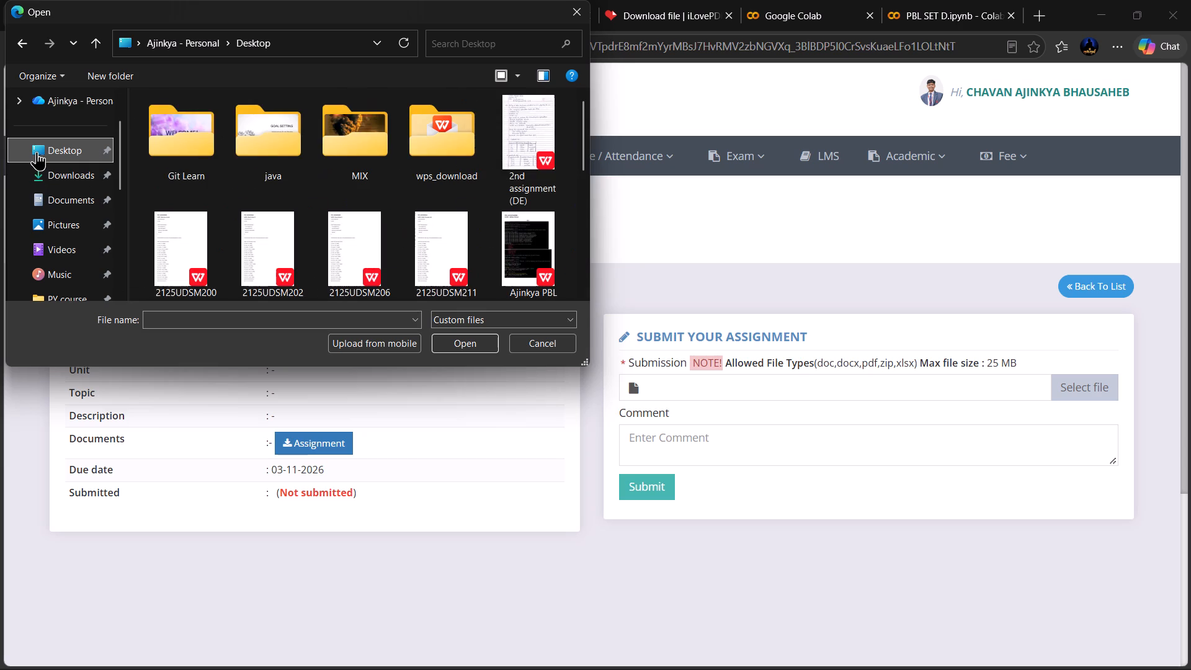
pyautogui.scroll(-3, 380, 207)
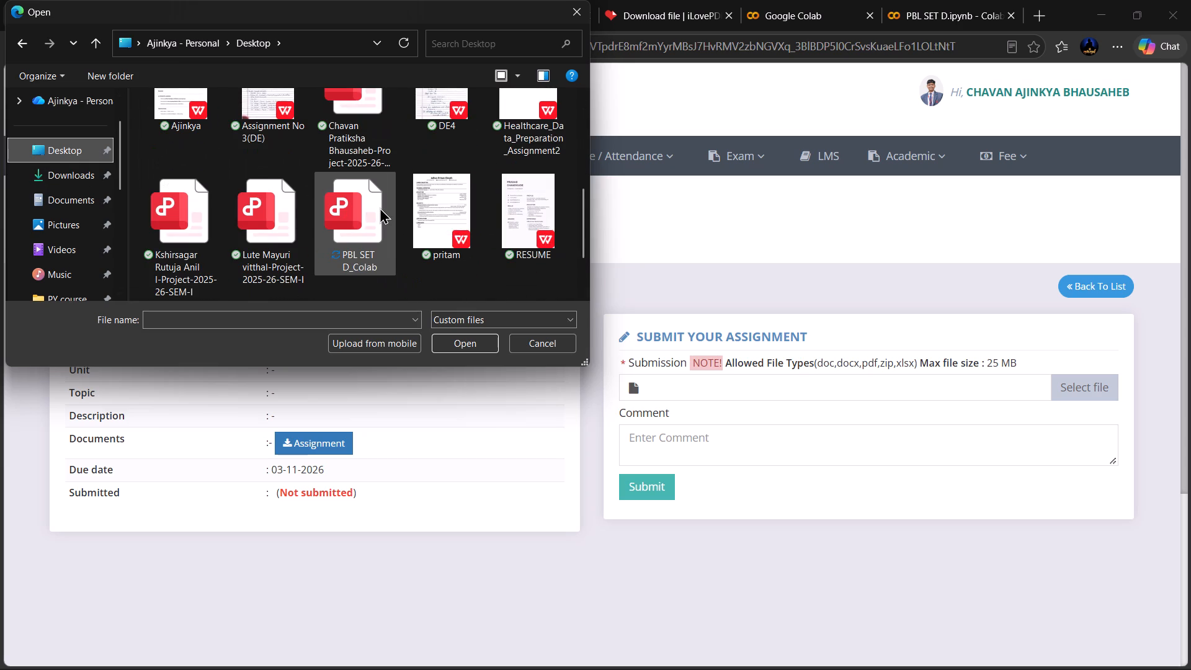
pyautogui.scroll(-1, 380, 207)
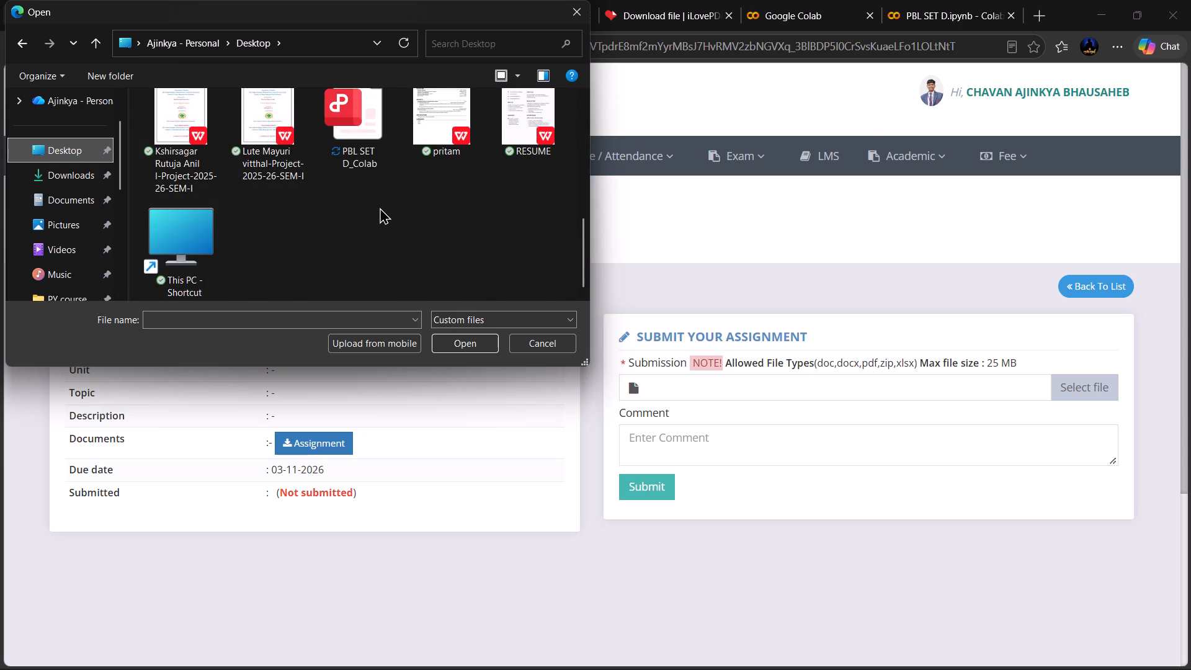
pyautogui.scroll(3, 380, 207)
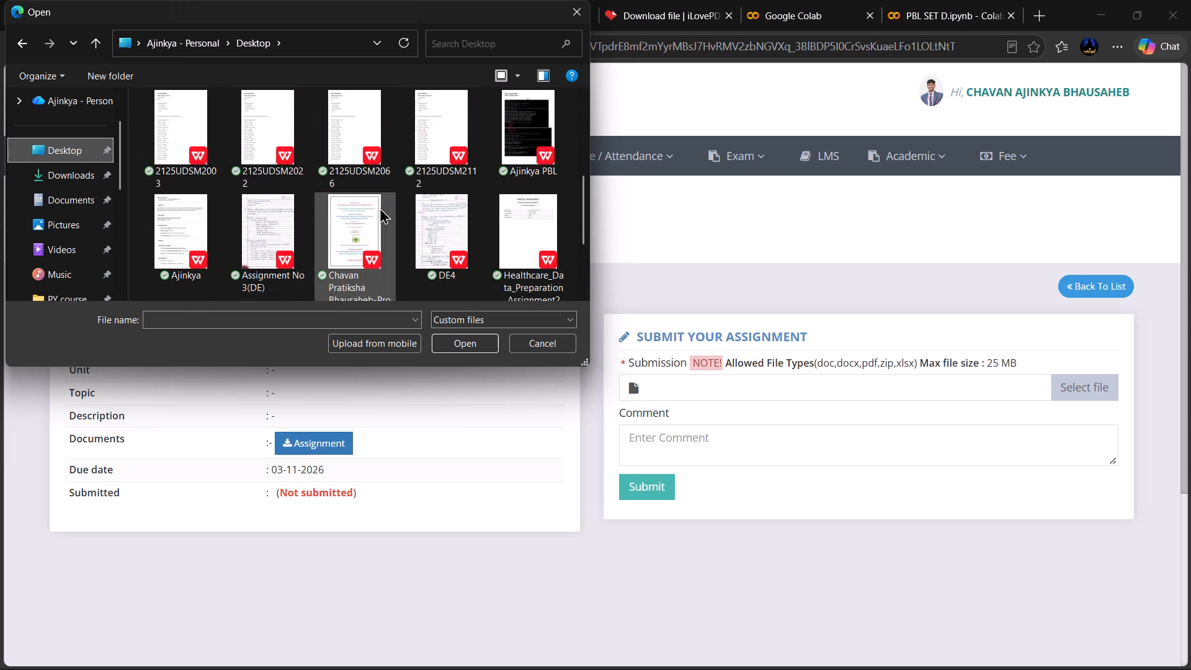
pyautogui.scroll(1, 380, 207)
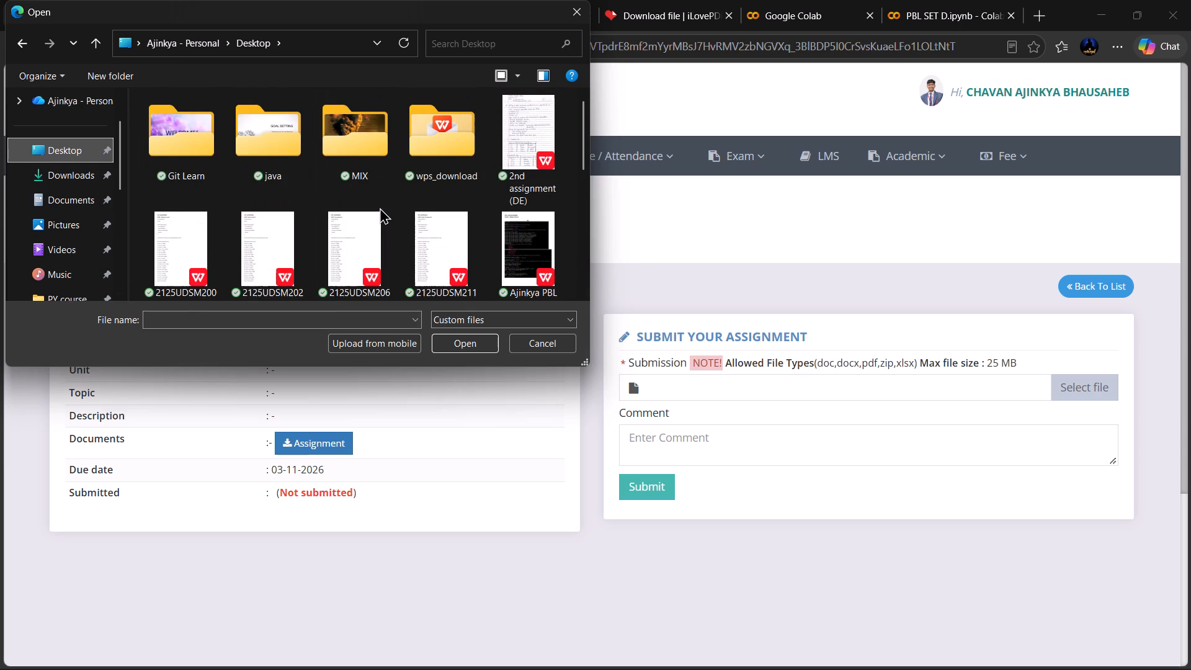
pyautogui.scroll(1, 380, 207)
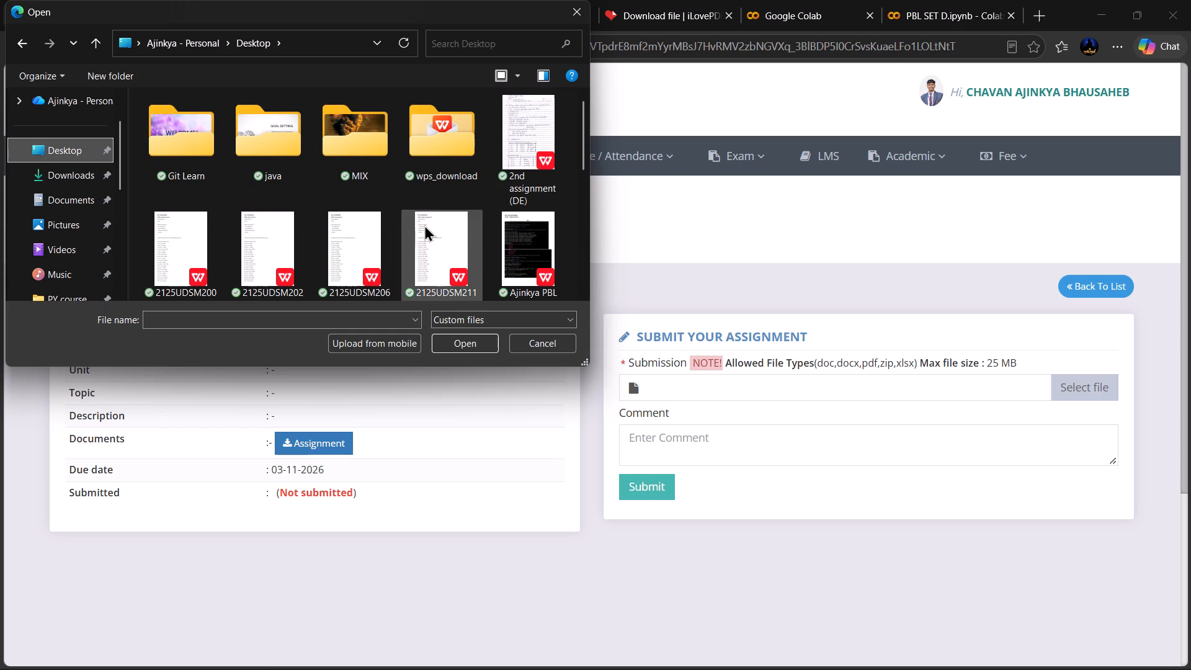
pyautogui.scroll(-3, 424, 225)
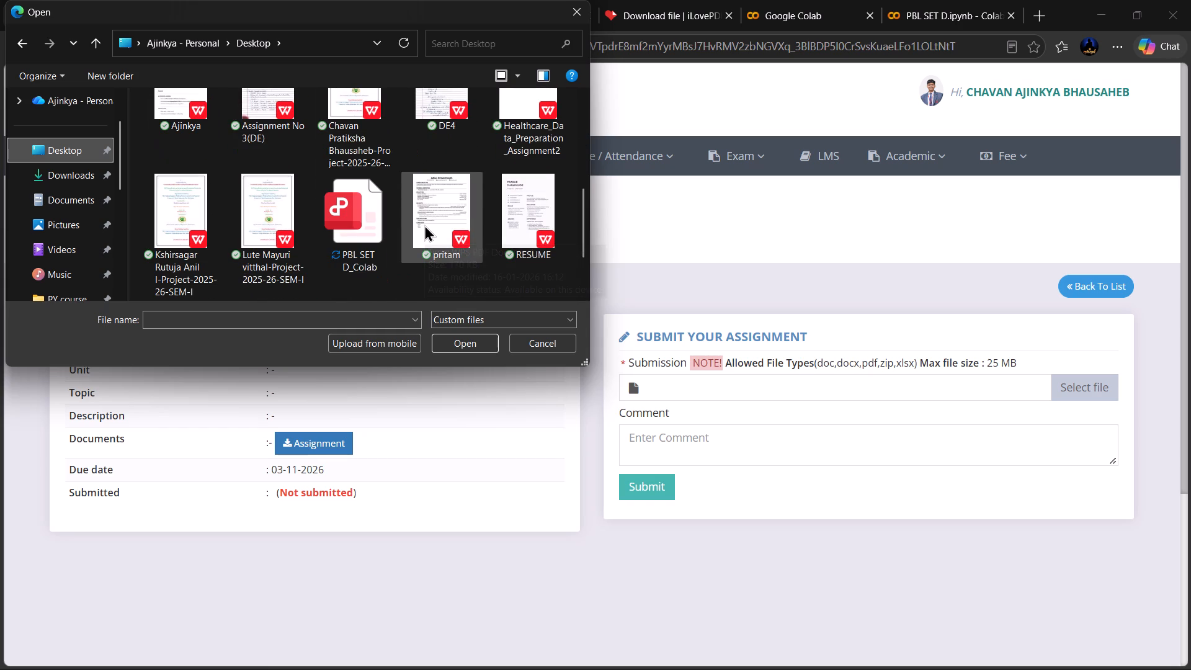
pyautogui.doubleClick(353, 221)
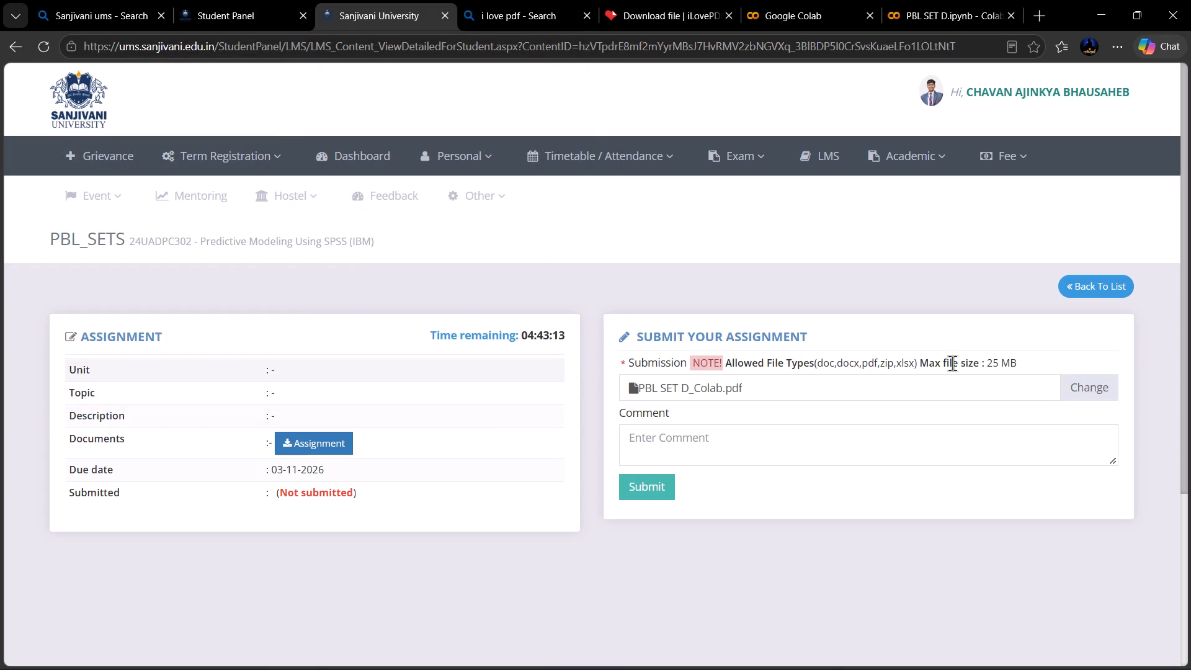
# Submit the PBL_SETS assignment and confirm the submission.
pyautogui.click(641, 481)
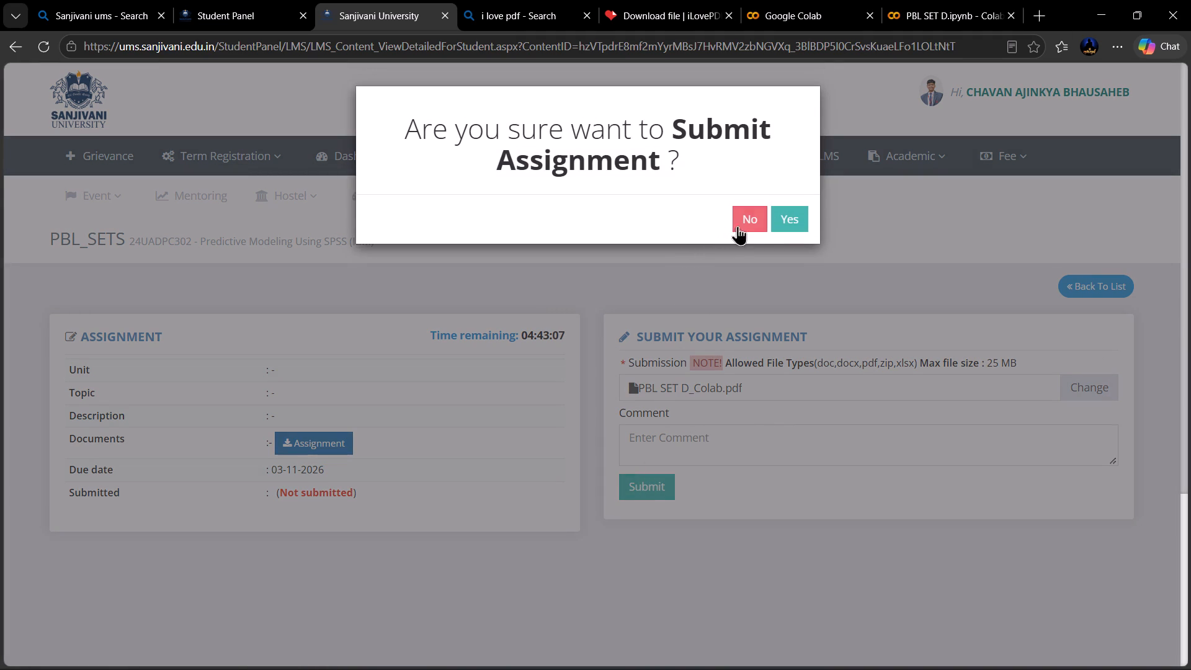
pyautogui.click(785, 215)
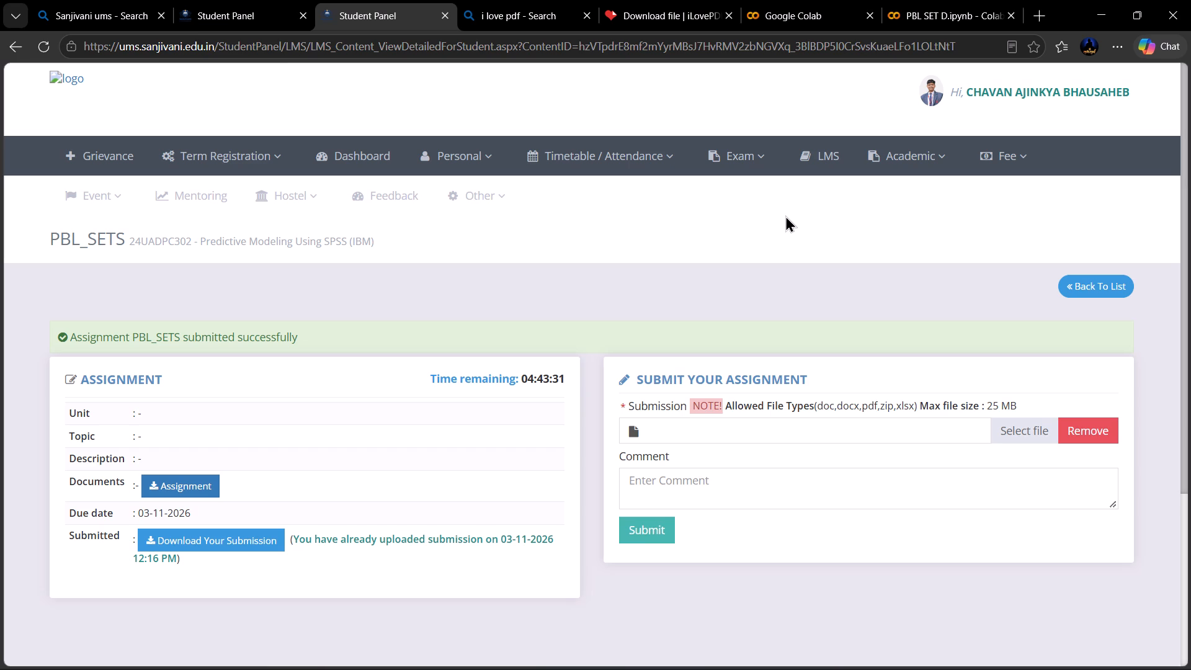
# Dismiss Colab's notebook picker and look through the PBL SET D.ipynb notebook down to its model training and accuracy cells.
pyautogui.click(778, 0)
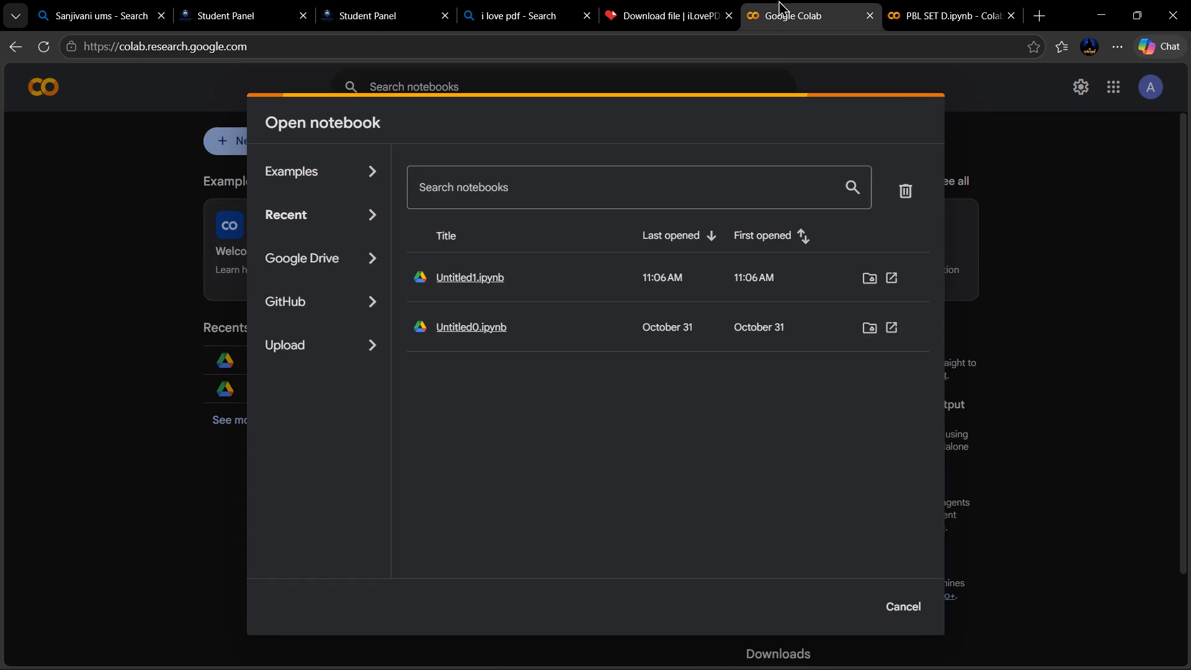
pyautogui.click(923, 601)
pyautogui.click(943, 0)
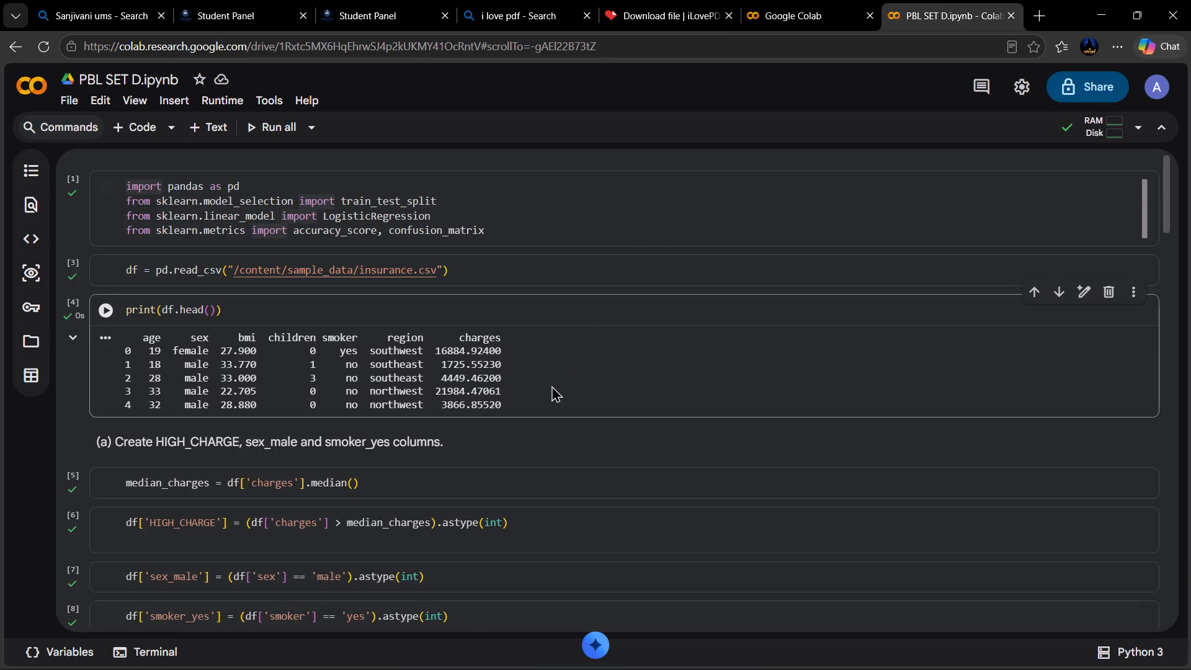
pyautogui.scroll(-9, 551, 385)
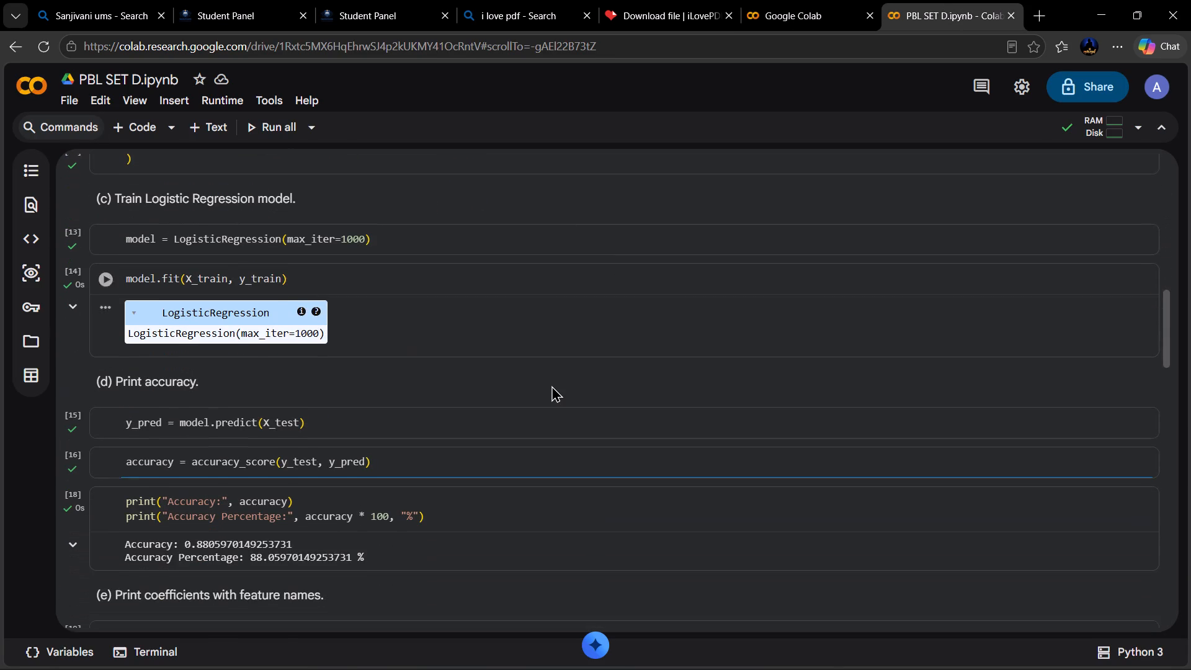
pyautogui.scroll(-1, 551, 385)
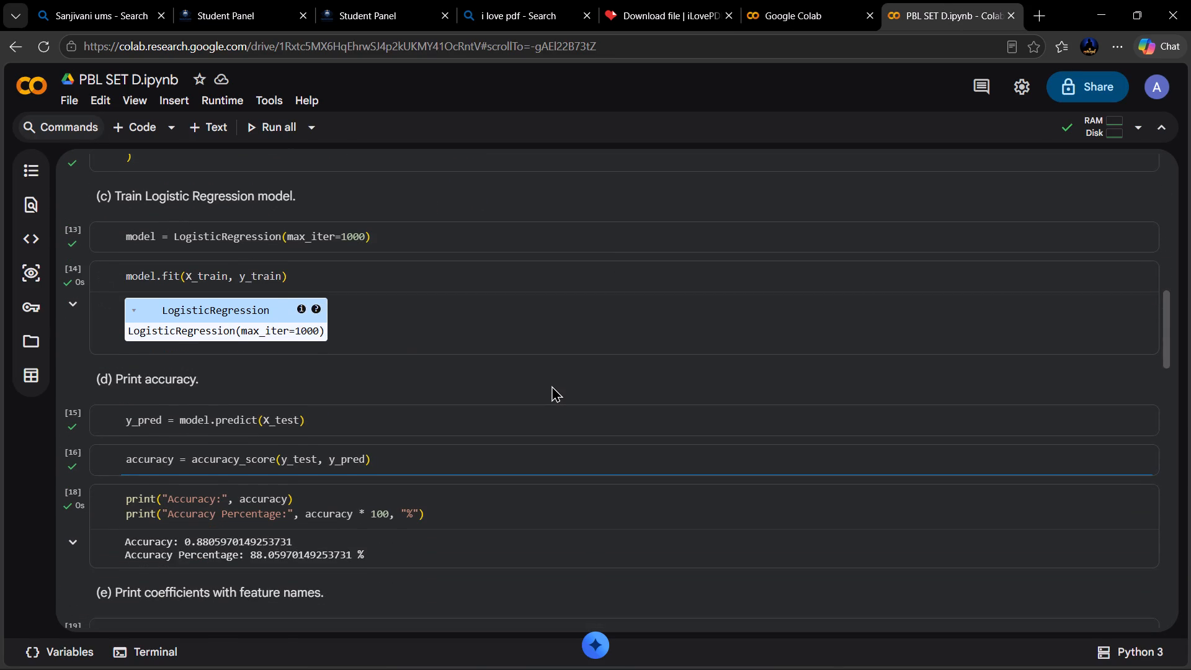